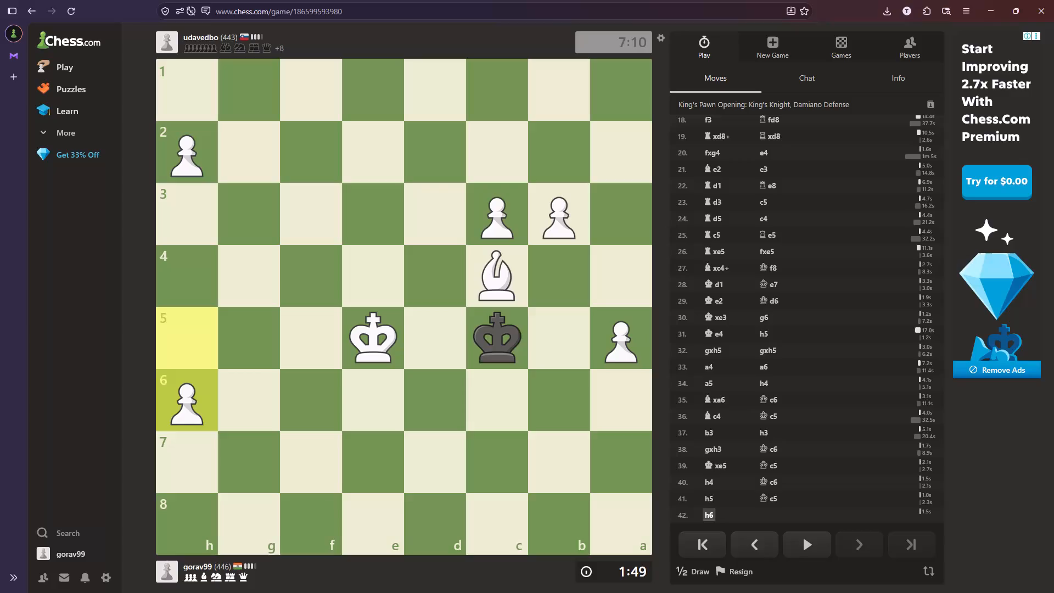
# Play the chess endgame as black, moving the king to c6, to d7 and back to c6.
pyautogui.moveTo(487, 339); pyautogui.dragTo(492, 328)
pyautogui.moveTo(492, 328); pyautogui.dragTo(503, 381)
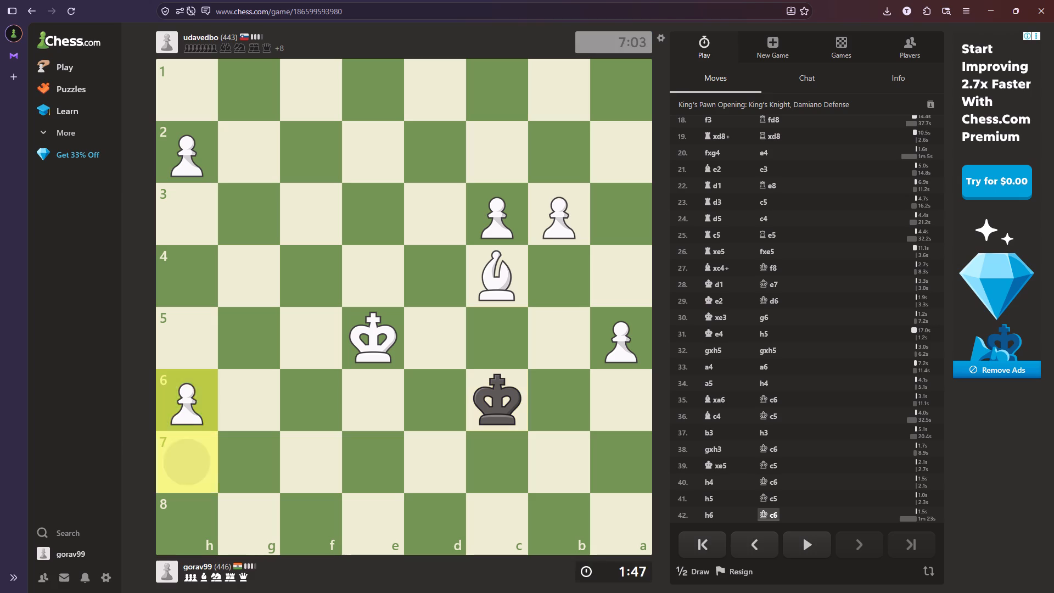
pyautogui.moveTo(496, 404); pyautogui.dragTo(431, 451)
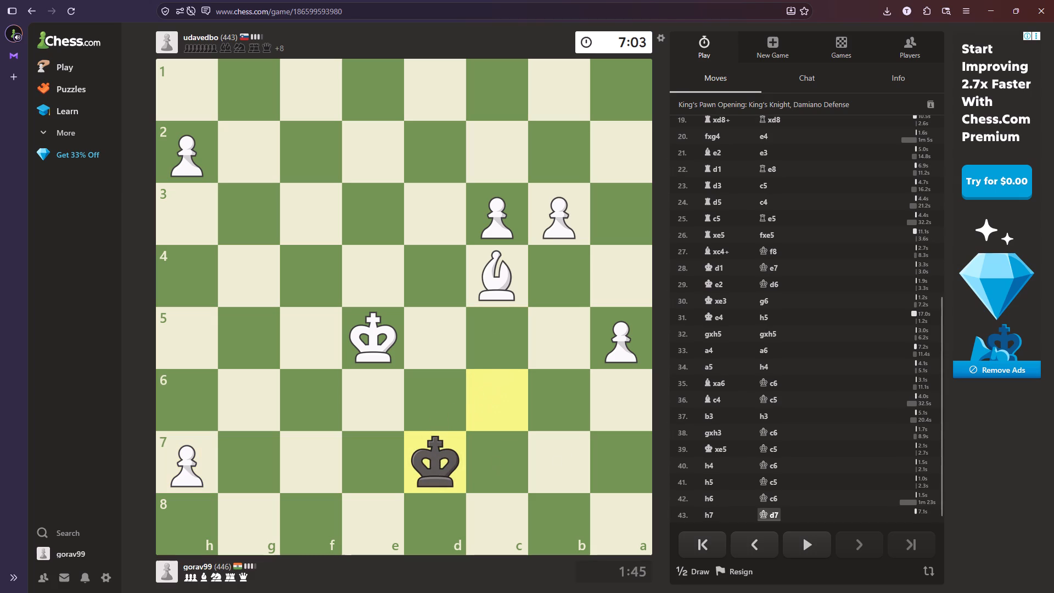
pyautogui.moveTo(431, 456); pyautogui.dragTo(405, 390, button='right')
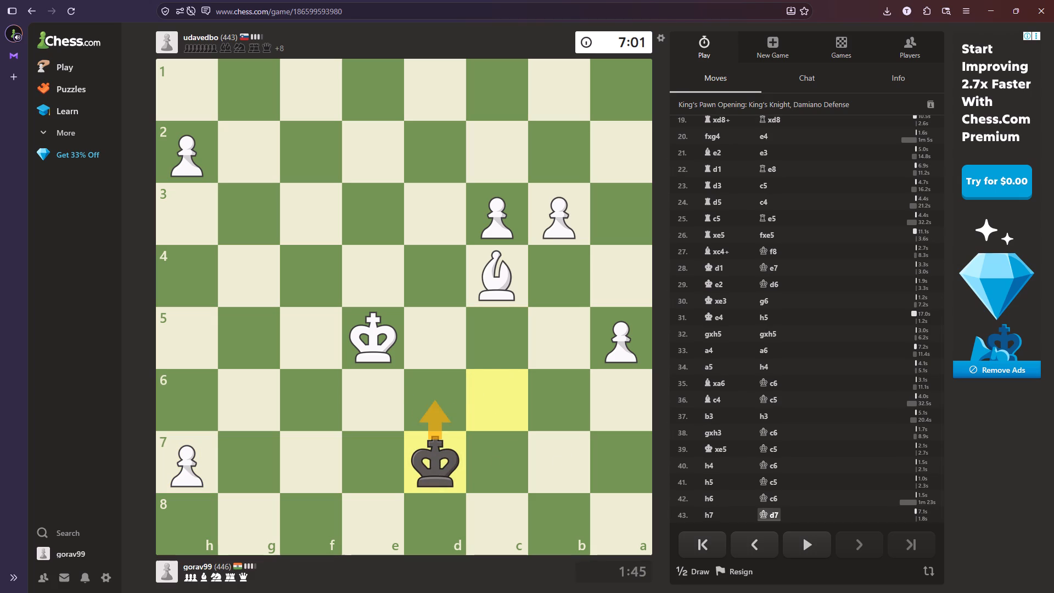
pyautogui.moveTo(423, 441); pyautogui.dragTo(509, 403)
pyautogui.moveTo(506, 399); pyautogui.dragTo(504, 368)
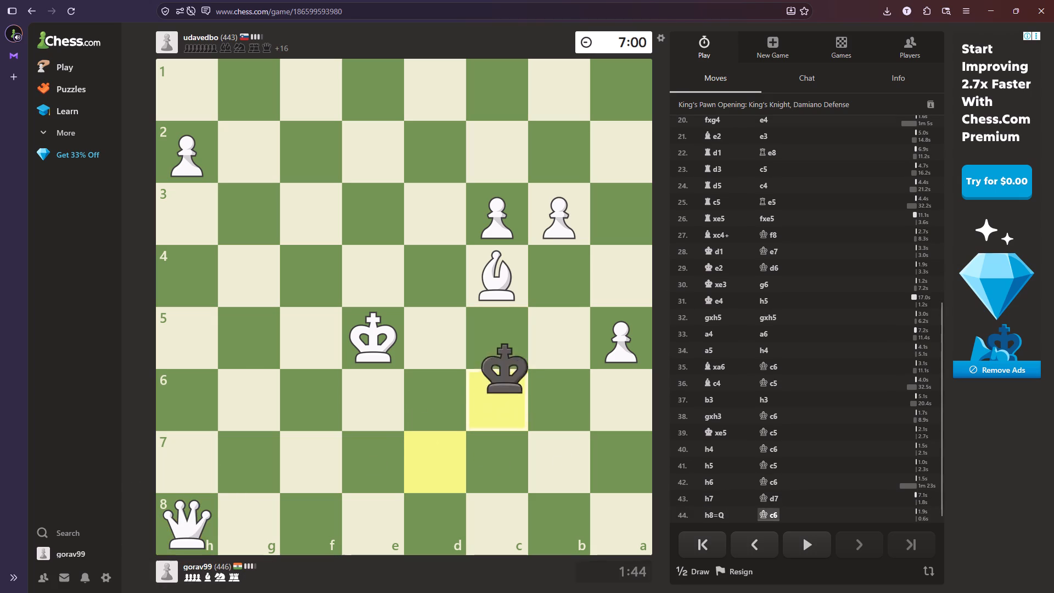
pyautogui.moveTo(504, 368); pyautogui.dragTo(504, 367)
pyautogui.tripleClick(490, 388)
pyautogui.rightClick(490, 388)
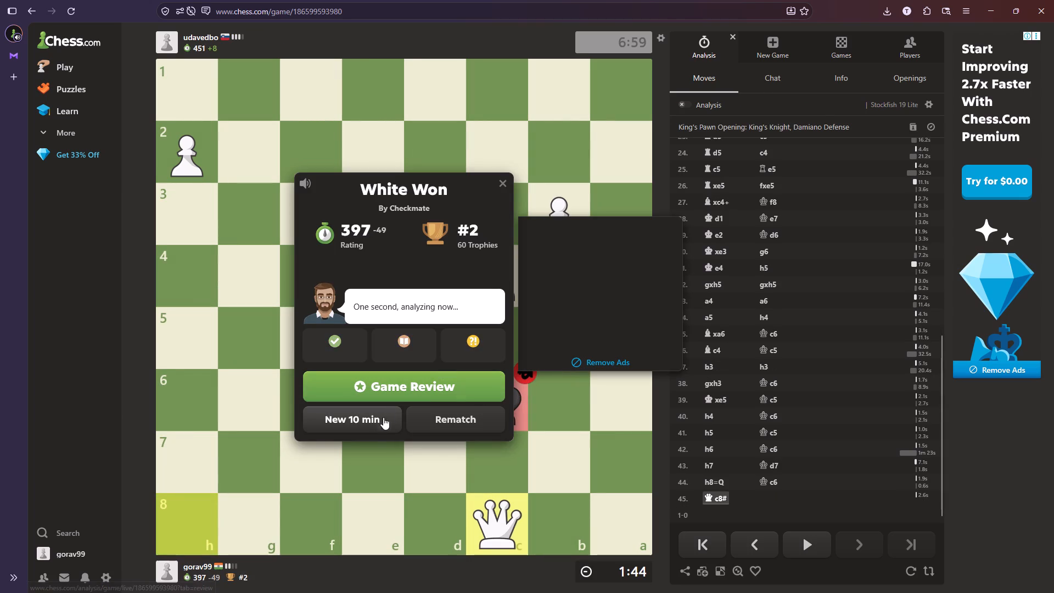
# Dismiss the chess game result and close the finished game's page.
pyautogui.click(501, 186)
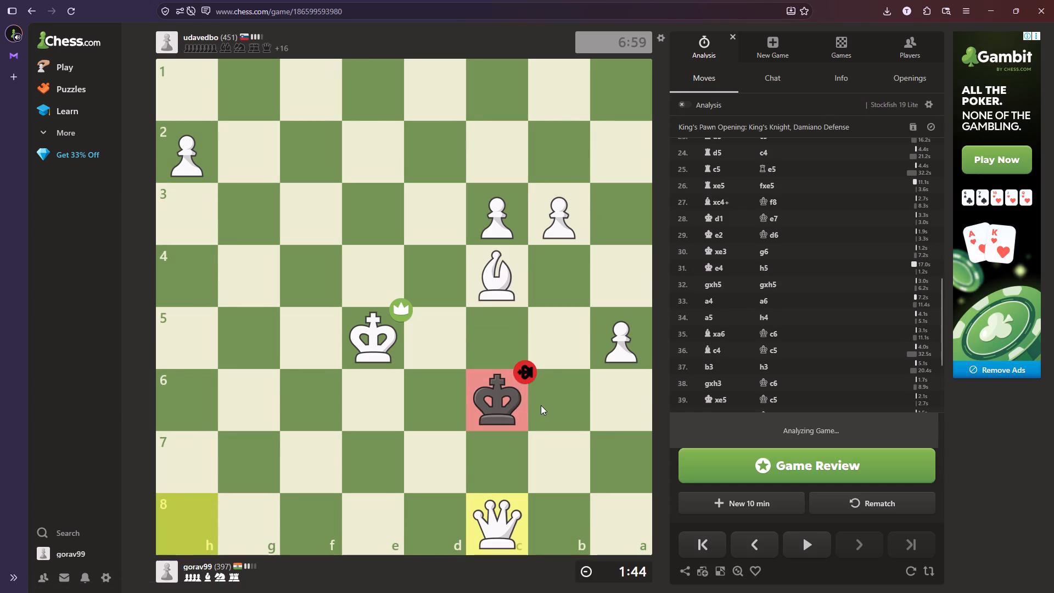
pyautogui.scroll(2, 462, 398)
pyautogui.hotkey('ctrl', 'w')
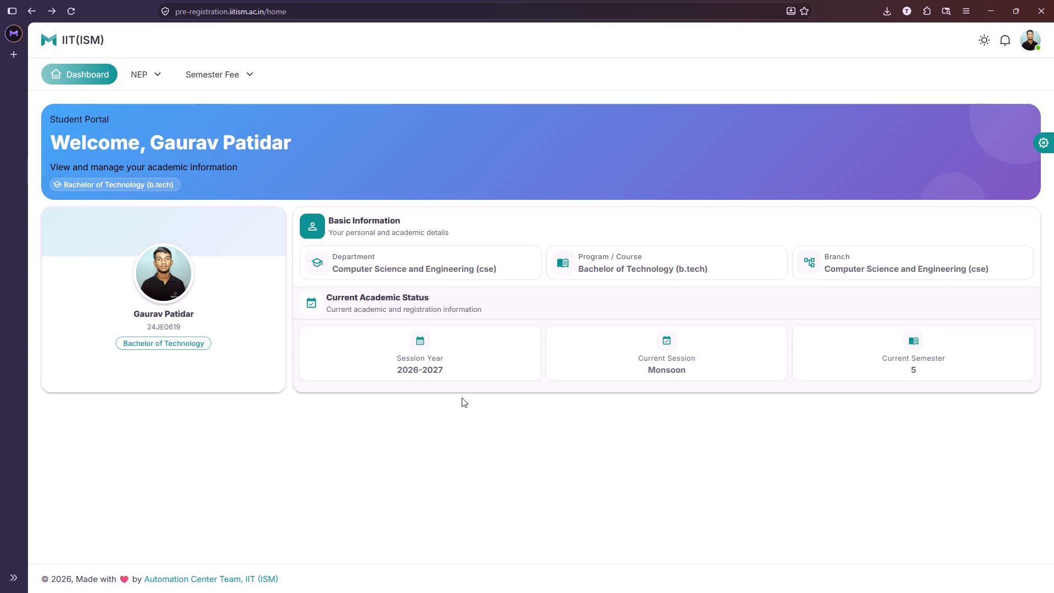
# Open the NEP Pre-Registration (Non-JRF) page and start the registration for the upcoming Winter 2026-2027 semester.
pyautogui.click(237, 76)
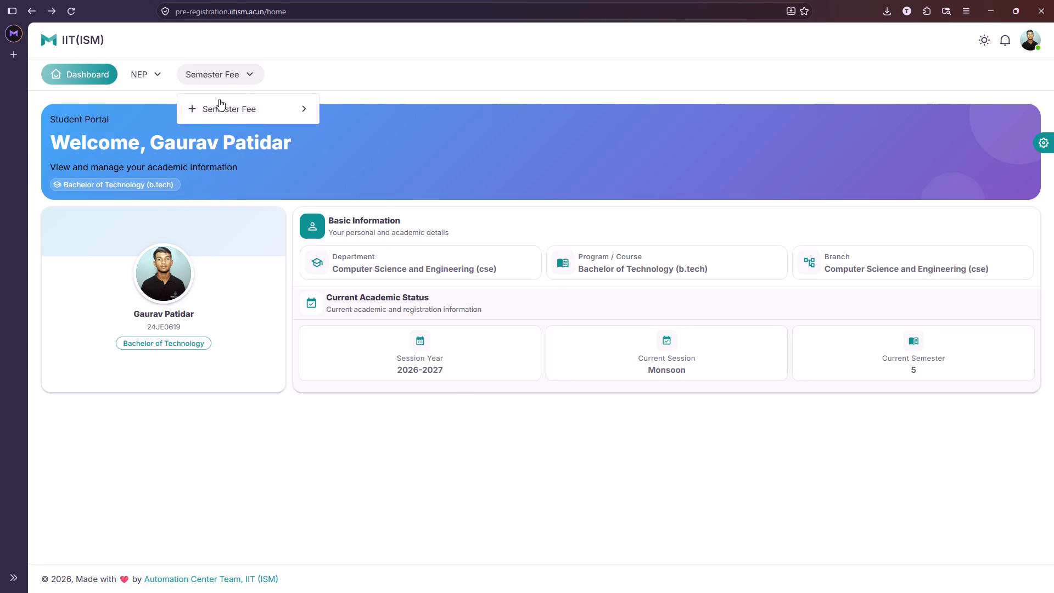
pyautogui.click(126, 66)
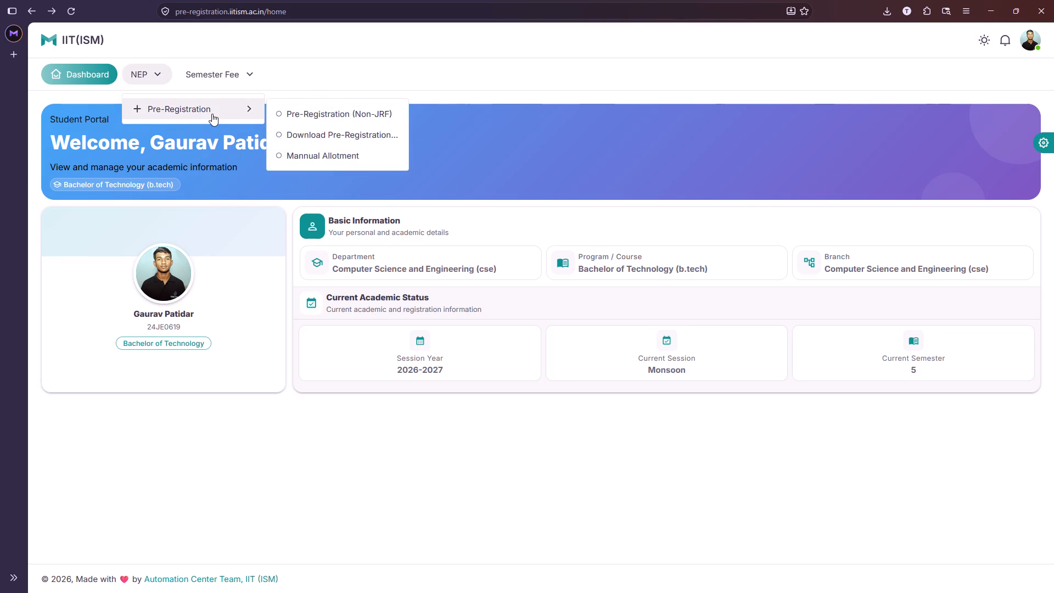
pyautogui.click(295, 108)
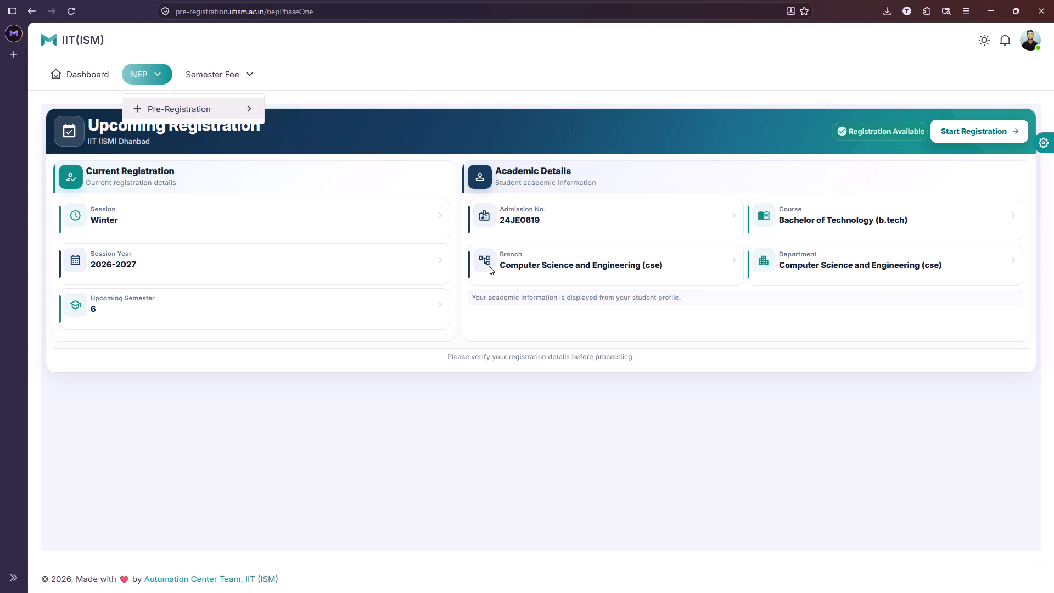
pyautogui.click(937, 137)
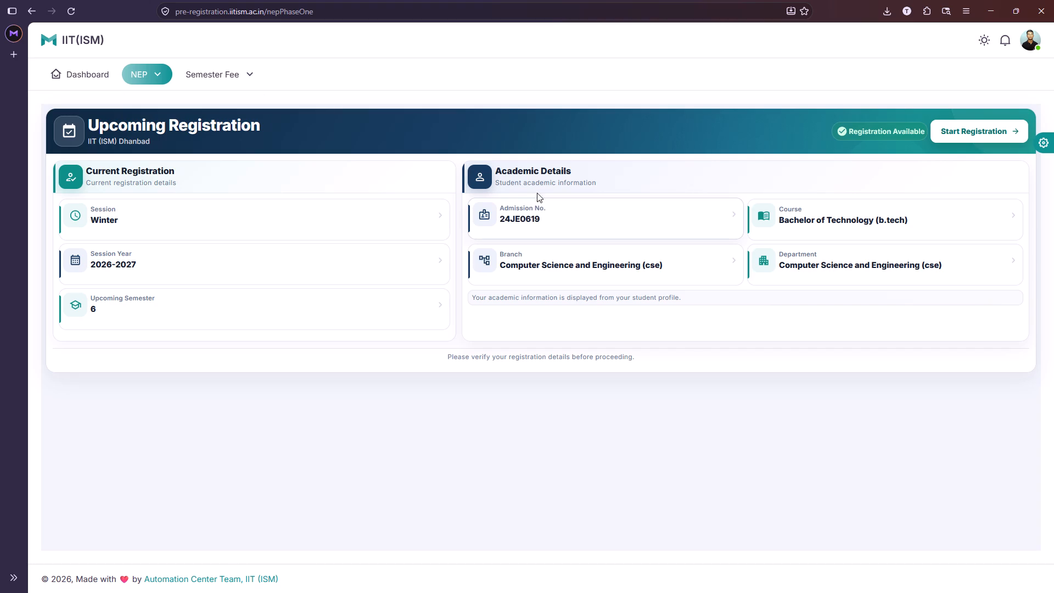
pyautogui.click(946, 135)
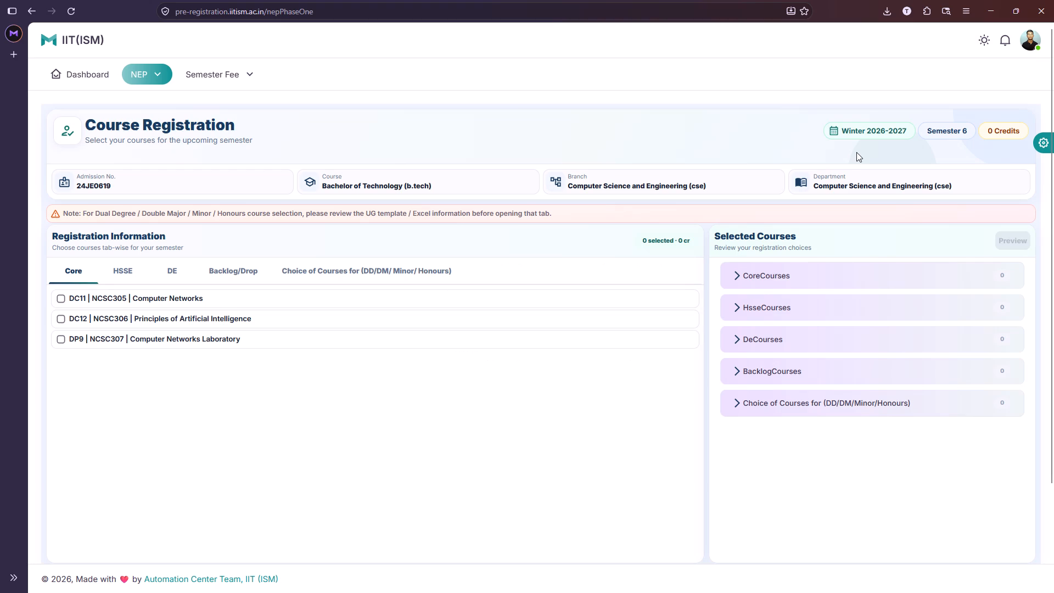
# Select the core courses Computer Networks, Principles of Artificial Intelligence and Computer Networks Laboratory.
pyautogui.click(200, 301)
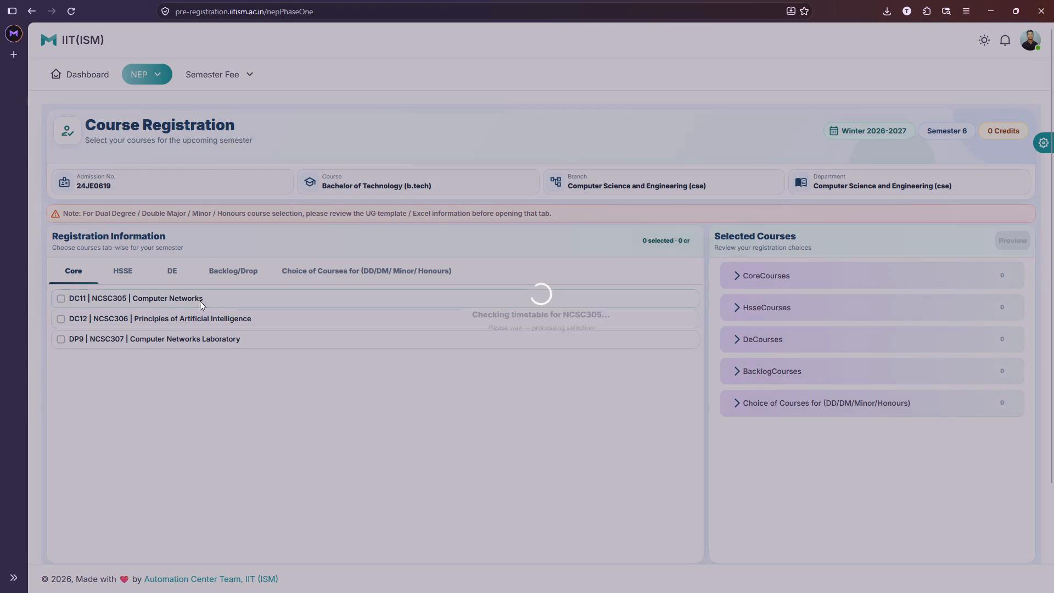
pyautogui.click(175, 315)
pyautogui.click(171, 316)
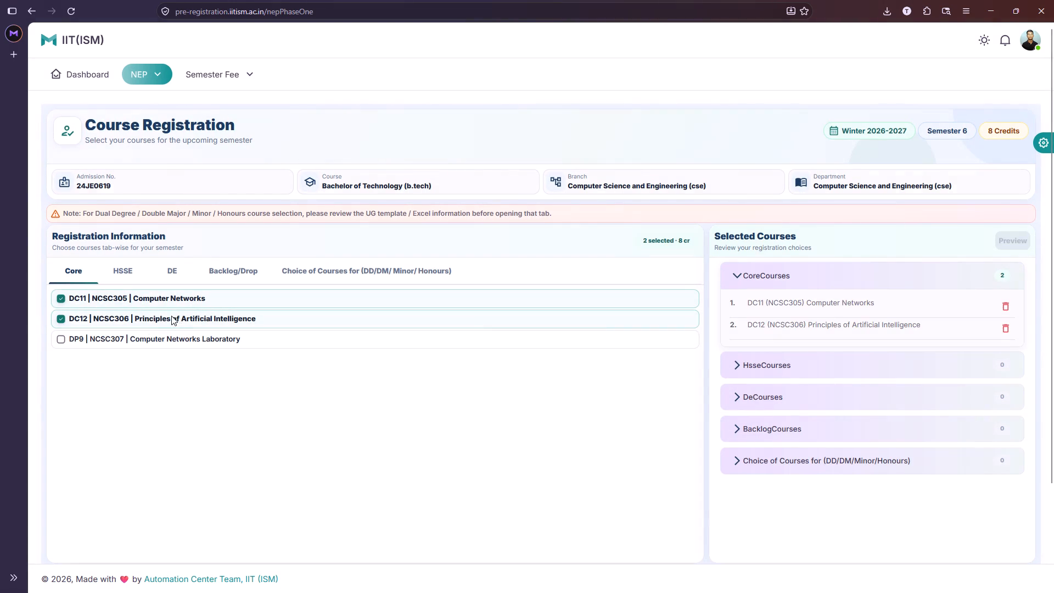
pyautogui.click(141, 331)
pyautogui.click(122, 337)
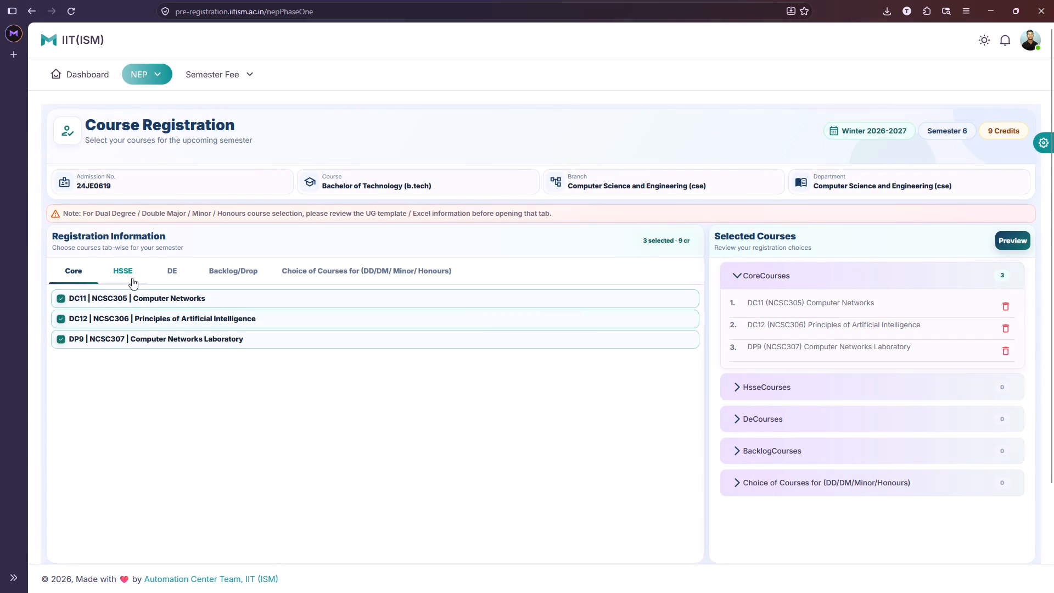
# Open the HSSE2 course choices and review the humanities electives on offer.
pyautogui.click(132, 278)
pyautogui.click(187, 313)
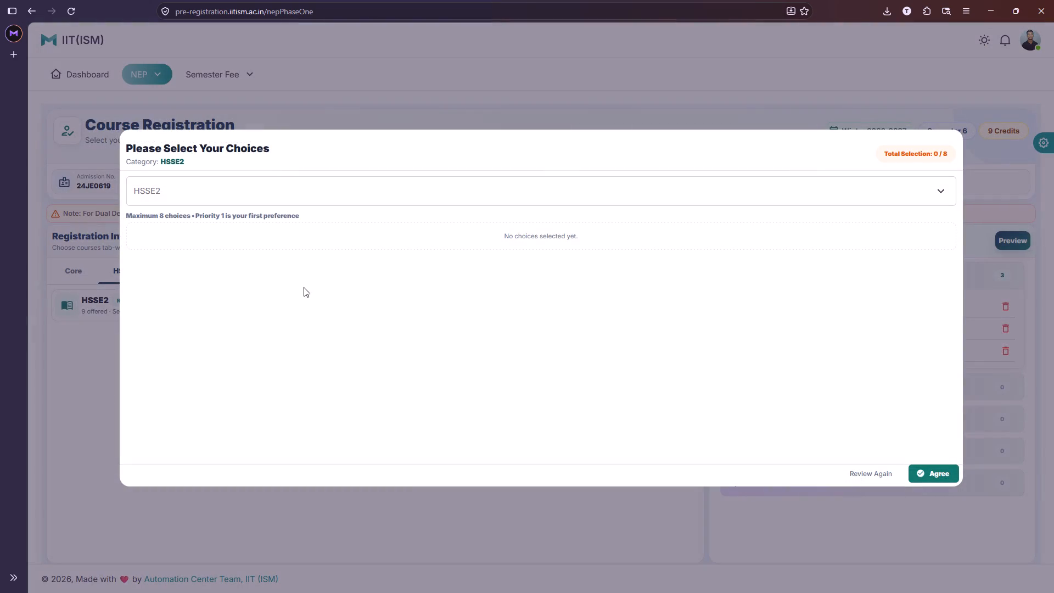
pyautogui.click(339, 184)
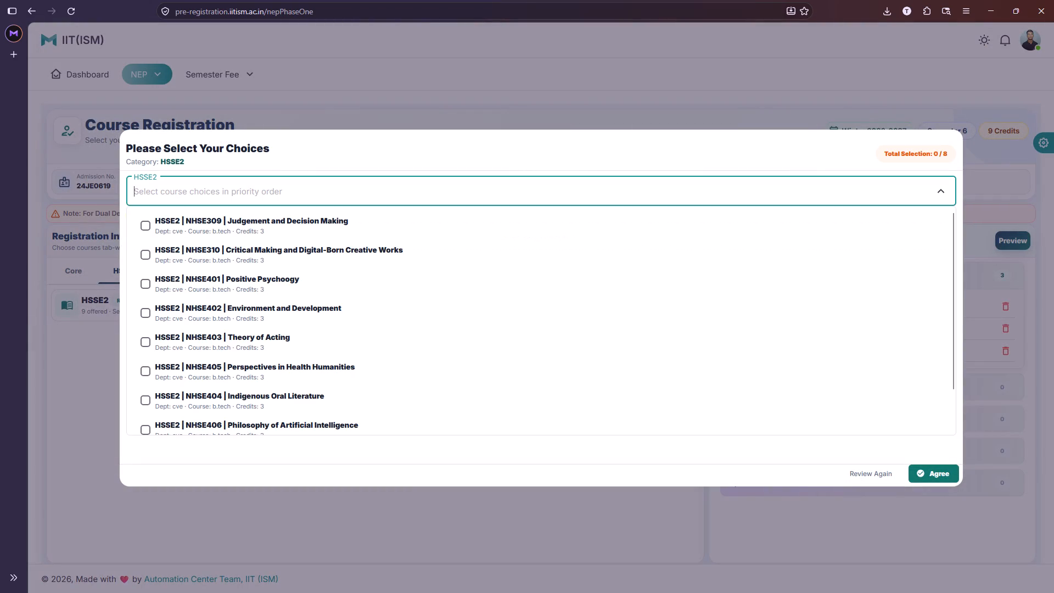
pyautogui.scroll(-4, 343, 404)
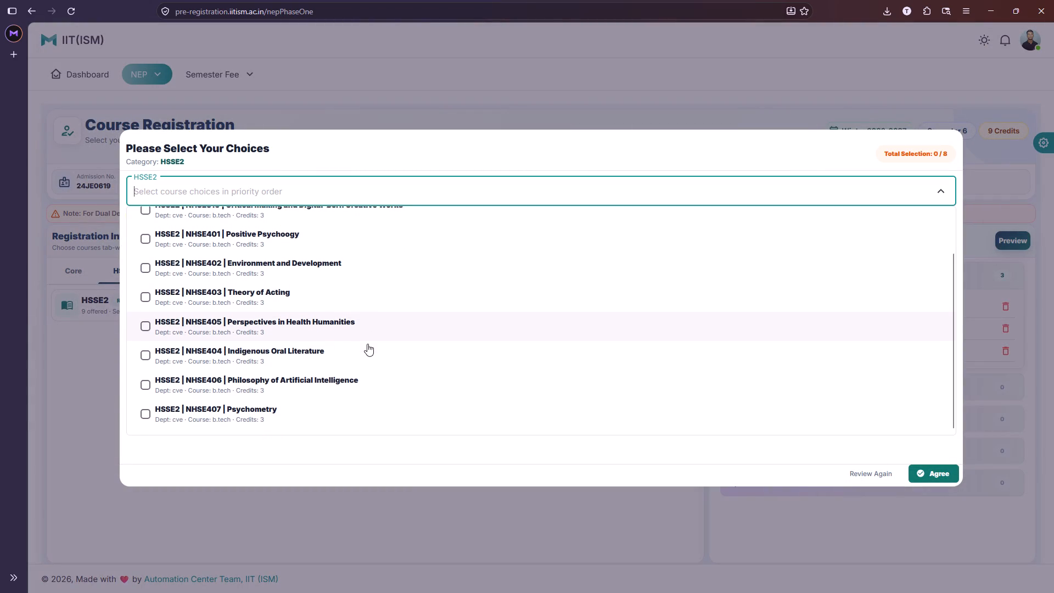
pyautogui.scroll(2, 283, 278)
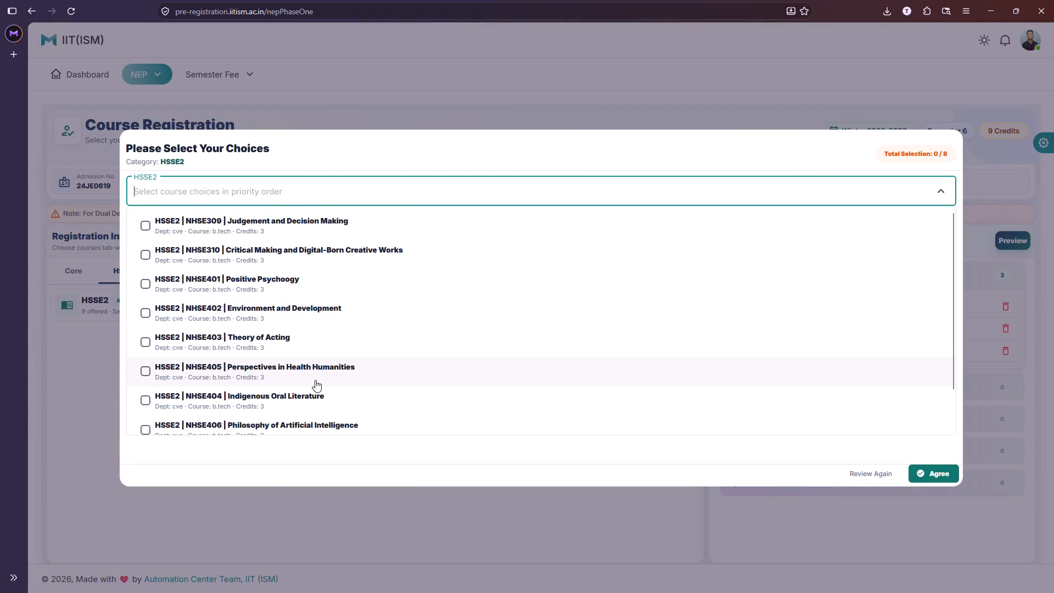
pyautogui.scroll(-1, 315, 380)
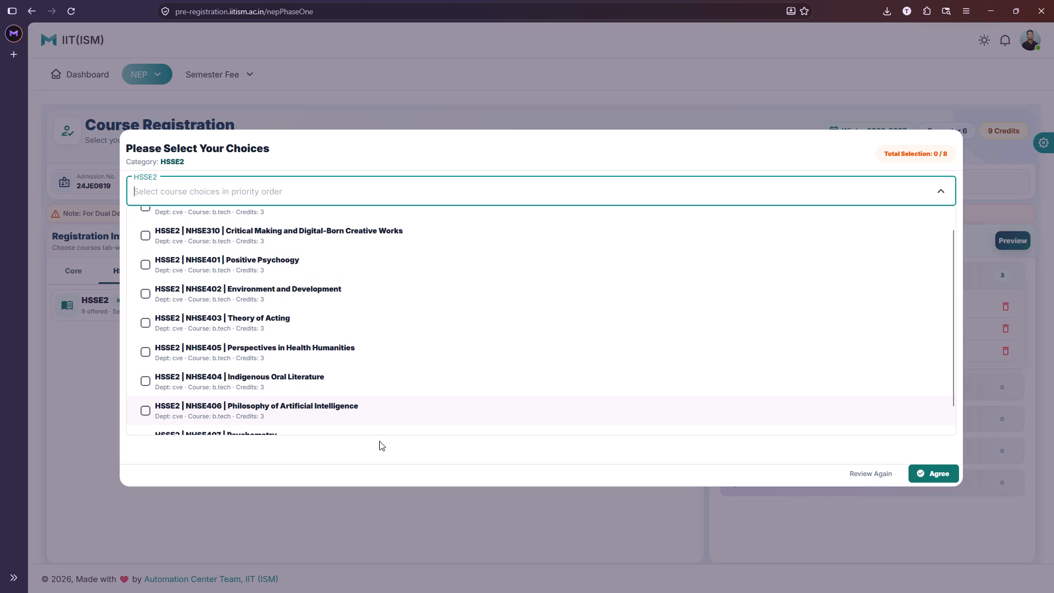
# Search the web in a new tab for "indigenous oral literature iitism".
pyautogui.hotkey('ctrl', 't')
pyautogui.write('ind')
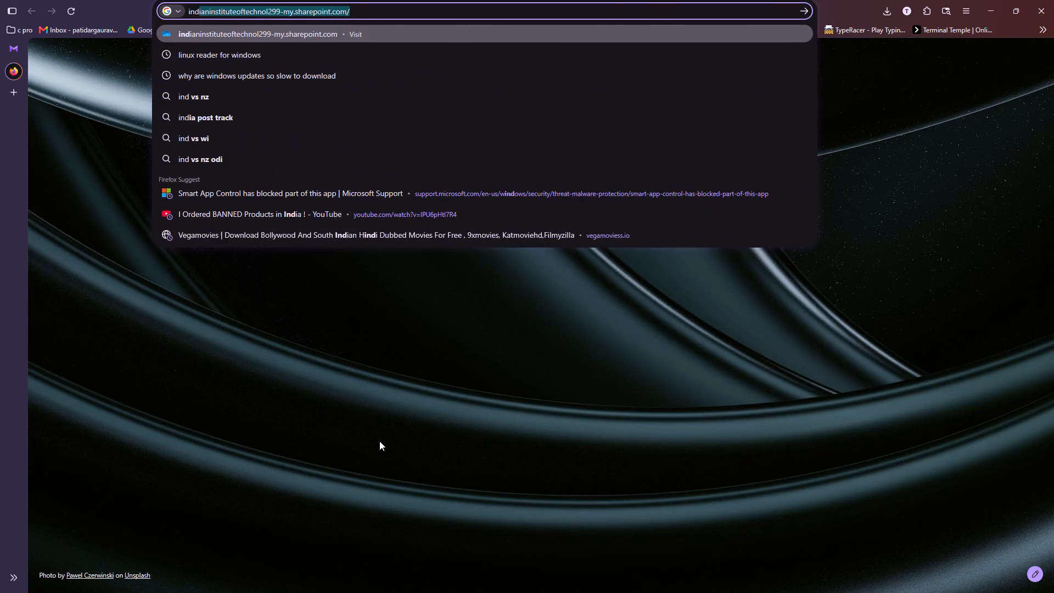
pyautogui.press('i')
pyautogui.write('genus oralli')
pyautogui.press('BackSpace')
pyautogui.press('BackSpace')
pyautogui.press('space')
pyautogui.write('k')
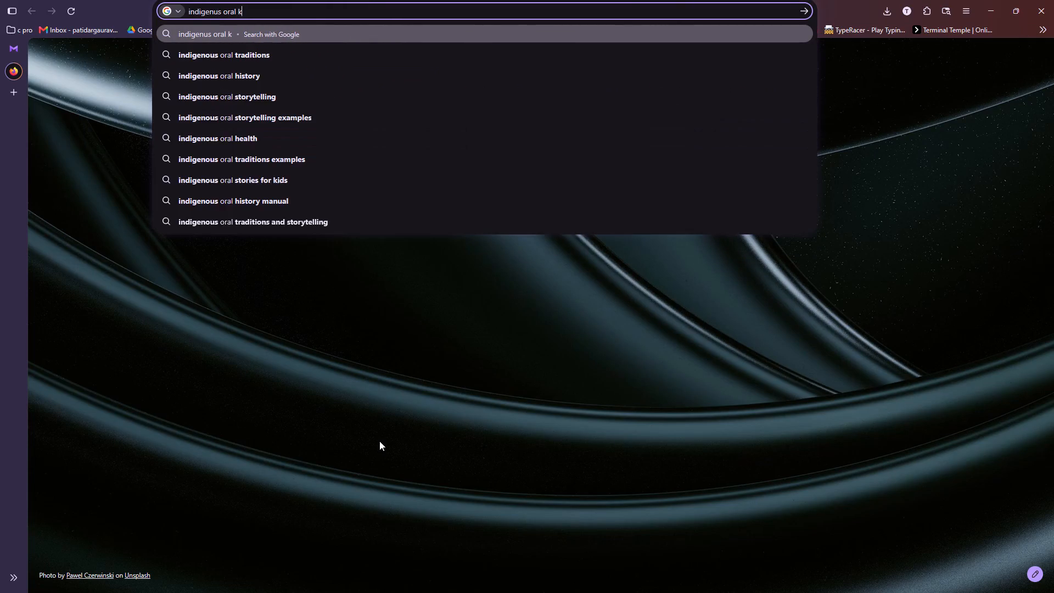
# Search the web for "indigenous oral literature" and skim the overview and results for the course topic.
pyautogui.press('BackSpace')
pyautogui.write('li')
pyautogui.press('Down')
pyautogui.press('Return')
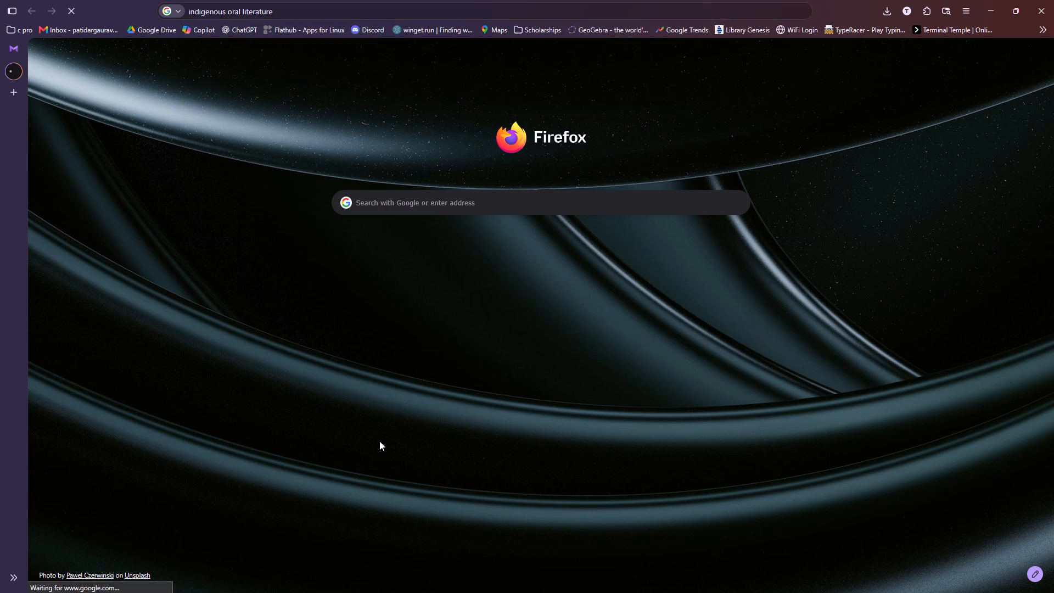
pyautogui.scroll(-1, 444, 377)
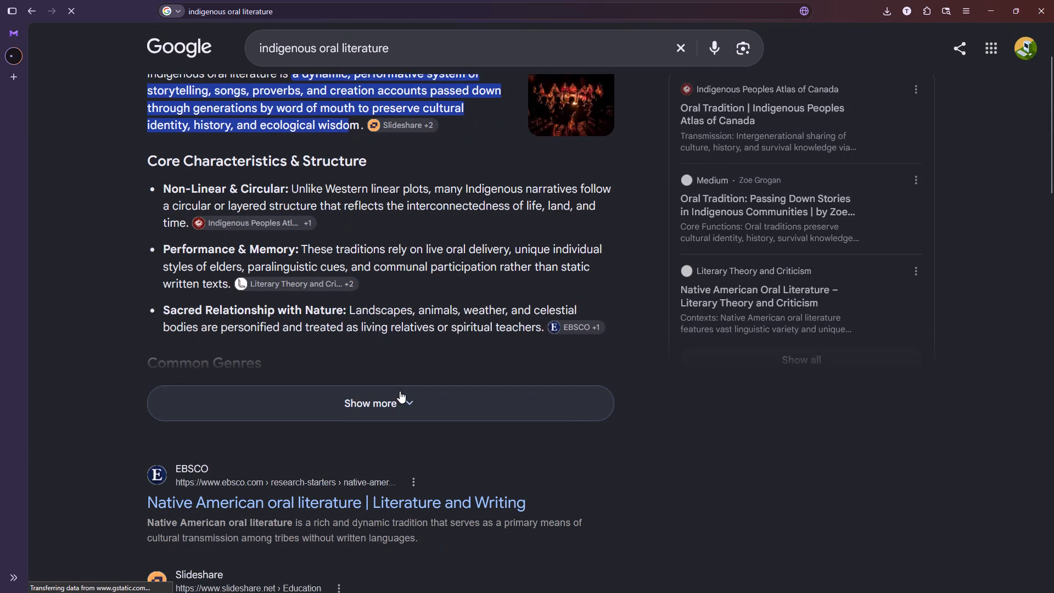
pyautogui.scroll(-1, 400, 391)
pyautogui.scroll(2, 400, 391)
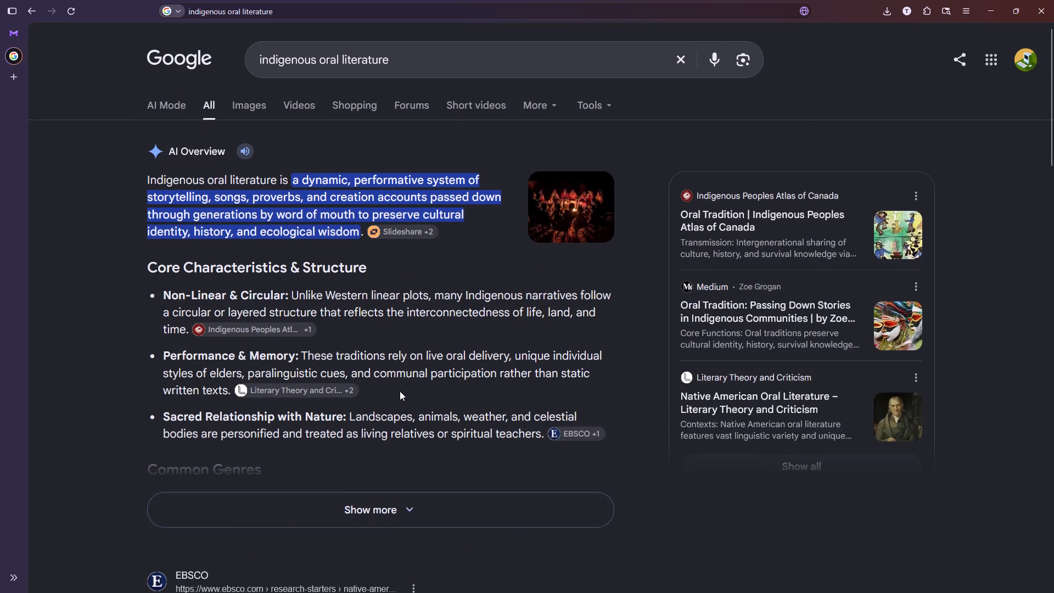
pyautogui.scroll(-5, 400, 391)
# Refine the search to "indigenous oral literature iitism" and open the IIT (ISM) faculty profile of the professor in this field.
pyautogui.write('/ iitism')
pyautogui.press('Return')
pyautogui.scroll(-1, 354, 364)
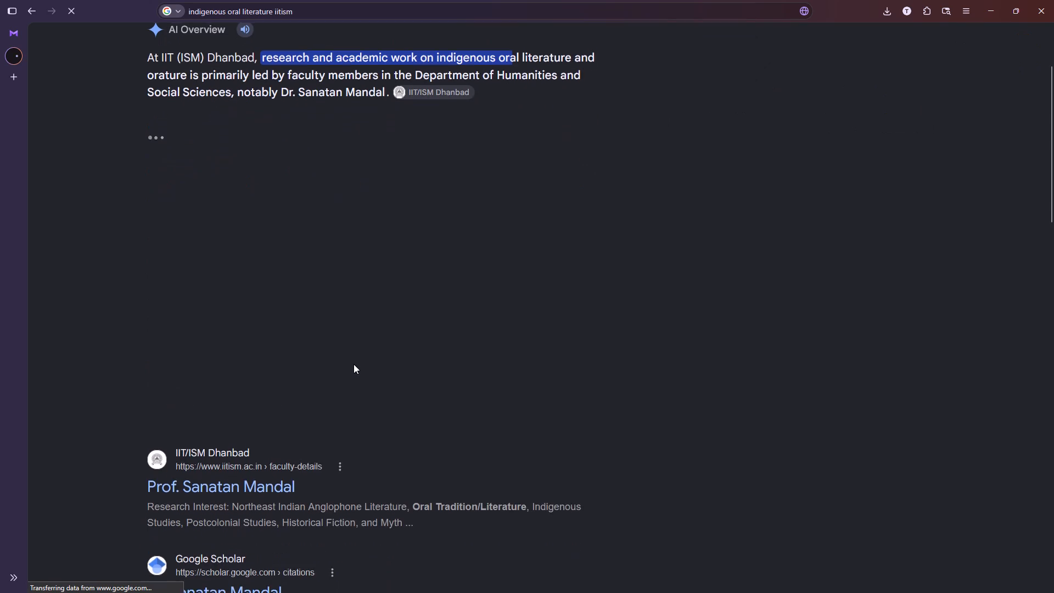
pyautogui.scroll(-1, 354, 364)
pyautogui.keyDown('ctrl'); pyautogui.click(234, 493); pyautogui.keyUp('ctrl')
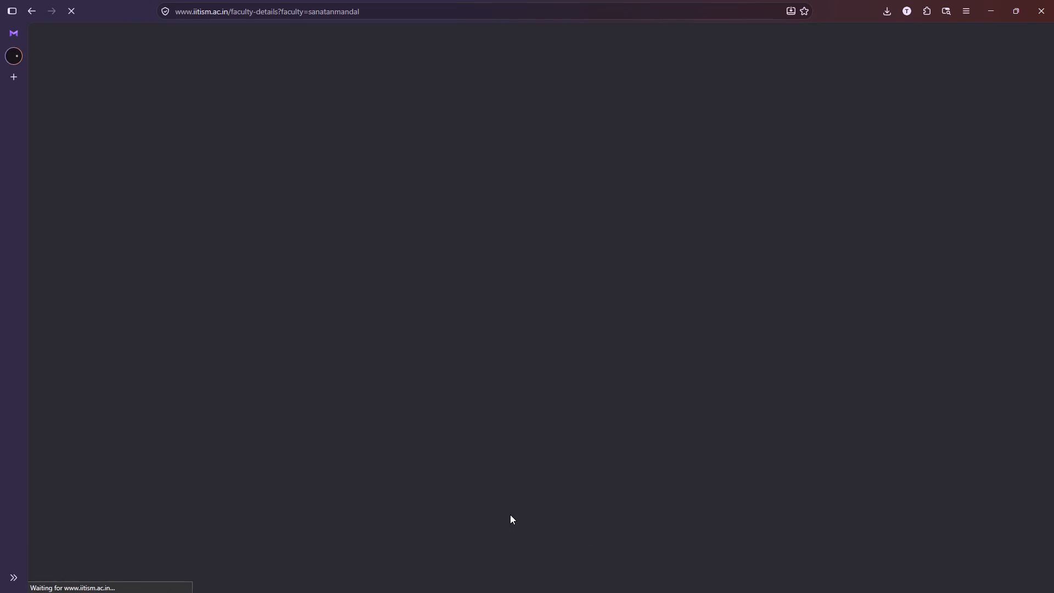
# Examine the professor's profile, including research interests, courses taught, academics and positions.
pyautogui.scroll(-1, 557, 458)
pyautogui.scroll(-1, 629, 507)
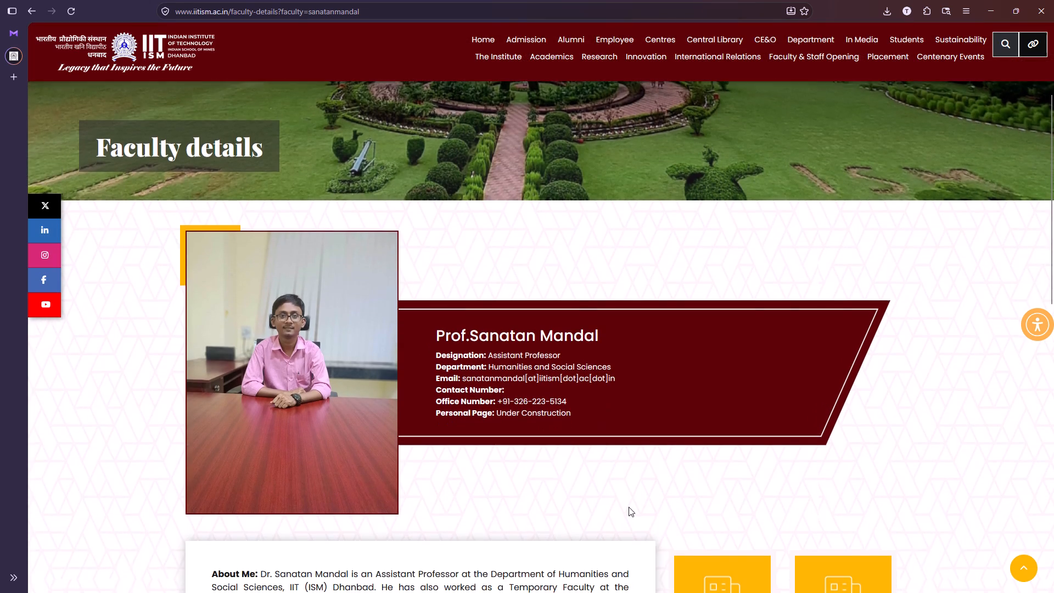
pyautogui.scroll(-6, 629, 507)
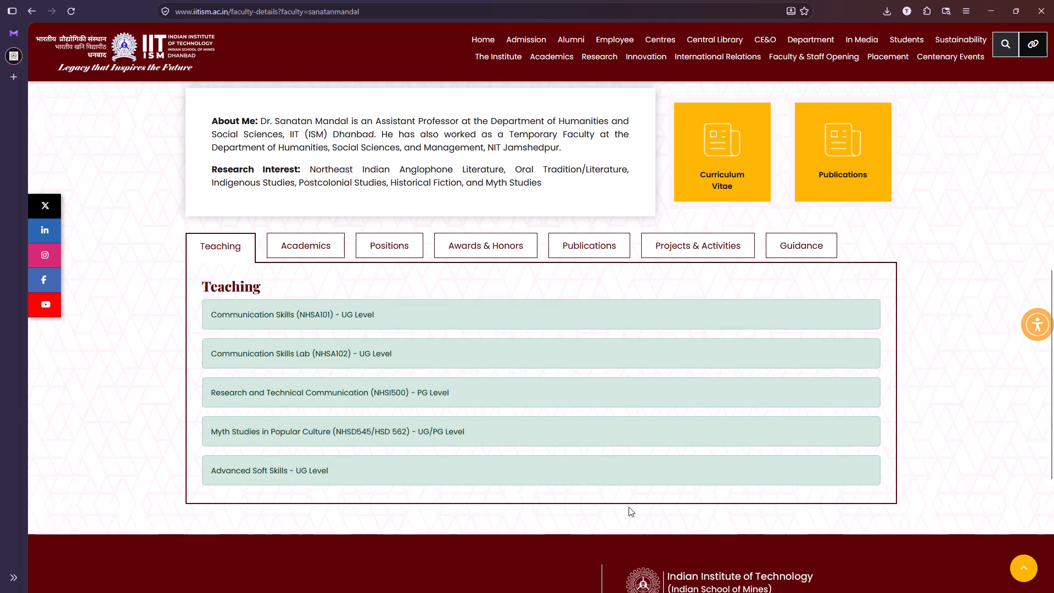
pyautogui.click(322, 323)
pyautogui.click(325, 322)
pyautogui.click(334, 466)
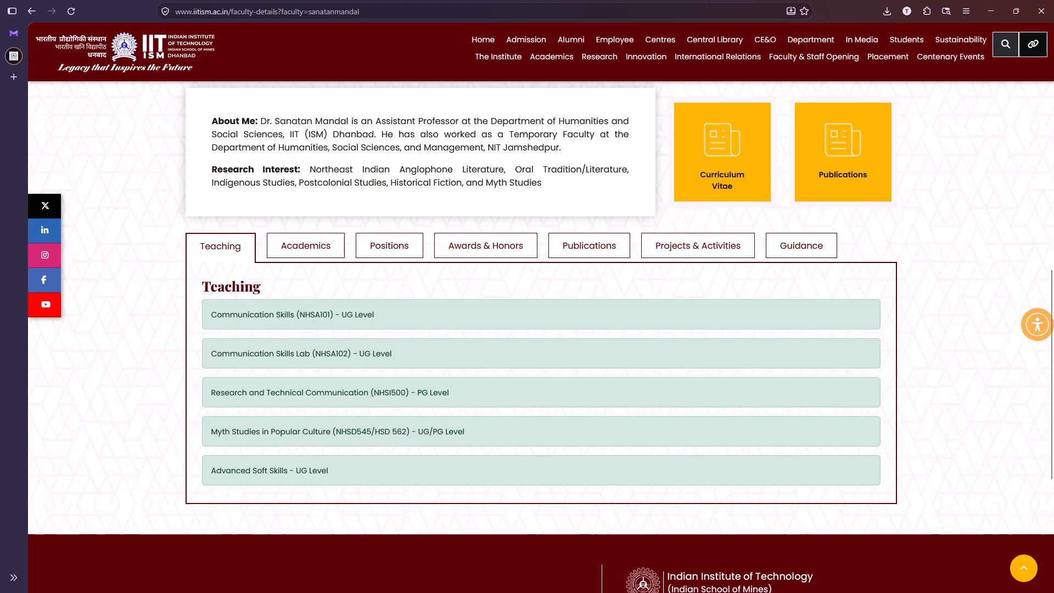
pyautogui.click(321, 247)
pyautogui.click(384, 243)
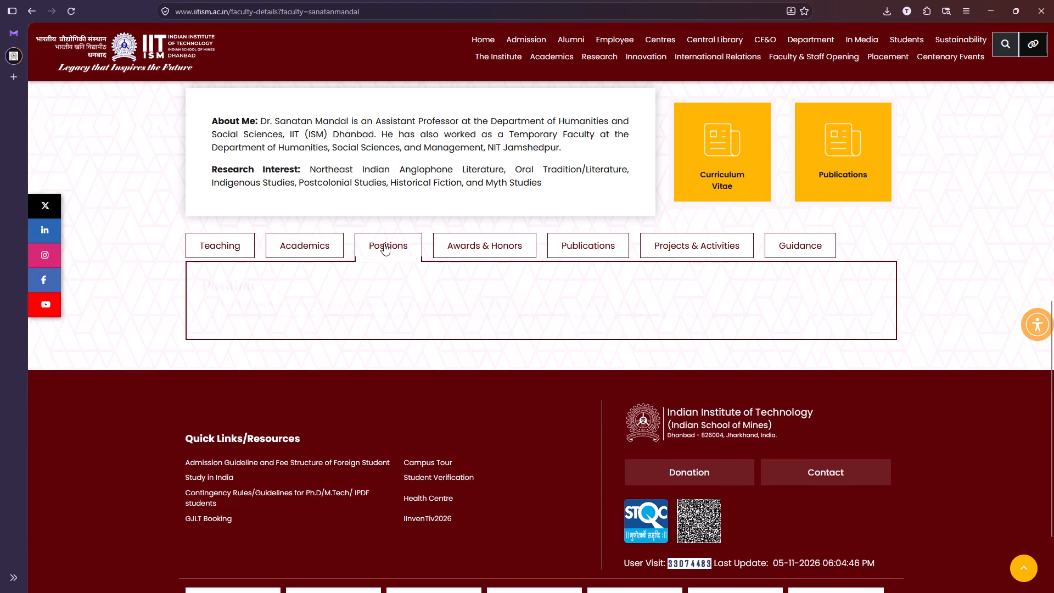
# Check the Academics and Teaching sections of the assistant professor's faculty details page.
pyautogui.click(310, 247)
pyautogui.click(239, 235)
pyautogui.scroll(2, 267, 256)
# Return from the faculty details page to the "indigenous oral literature iitism" search results and look through them.
pyautogui.hotkey('alt', 'Left')
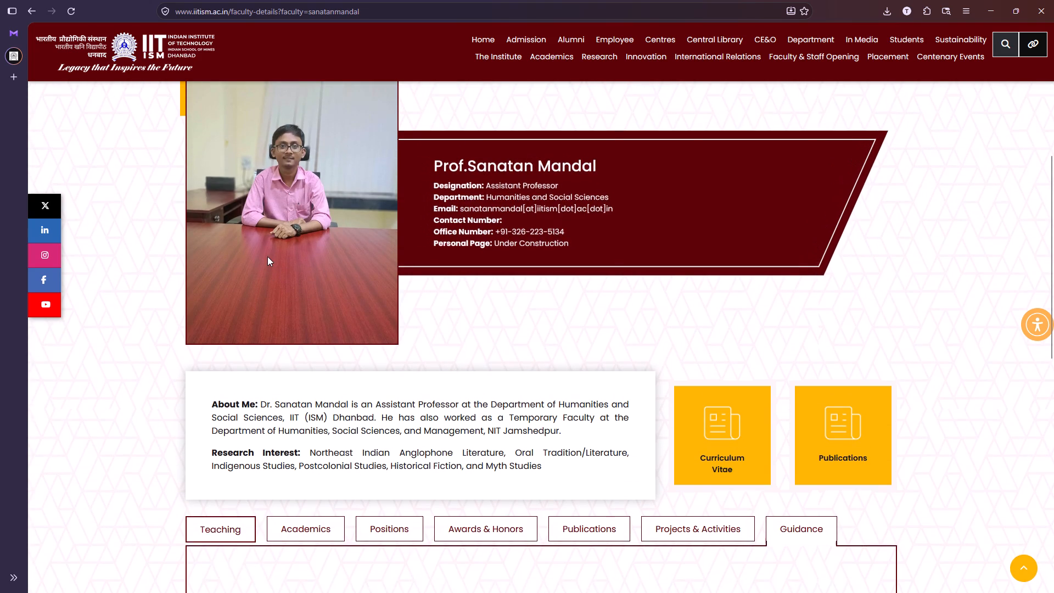
pyautogui.scroll(4, 500, 356)
pyautogui.hotkey('alt', 'Left')
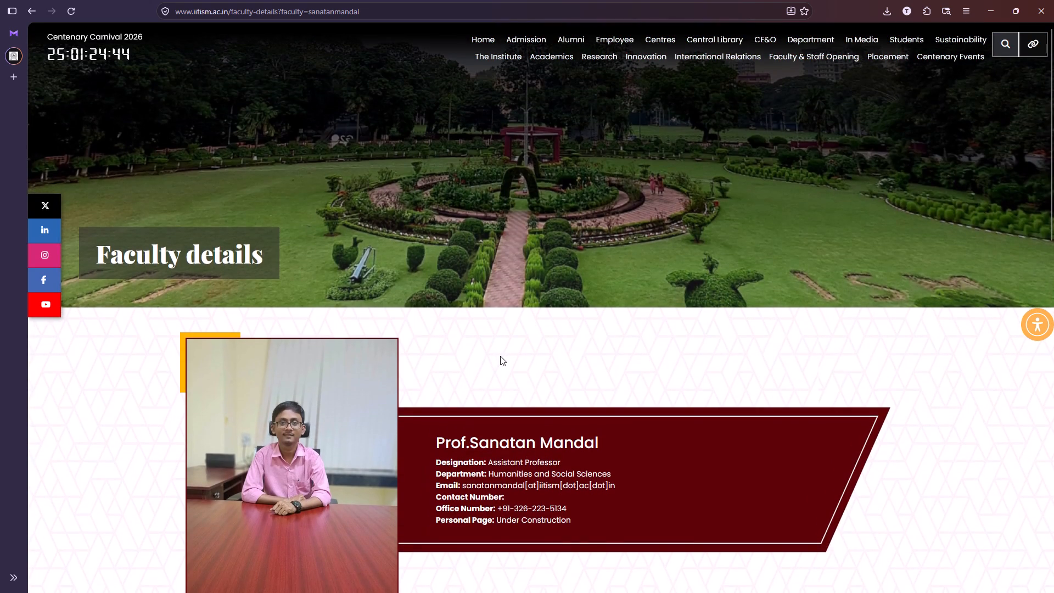
pyautogui.hotkey('ctrl', 'w')
pyautogui.hotkey('ctrl', 'shift', 't')
pyautogui.hotkey('alt', 'Left')
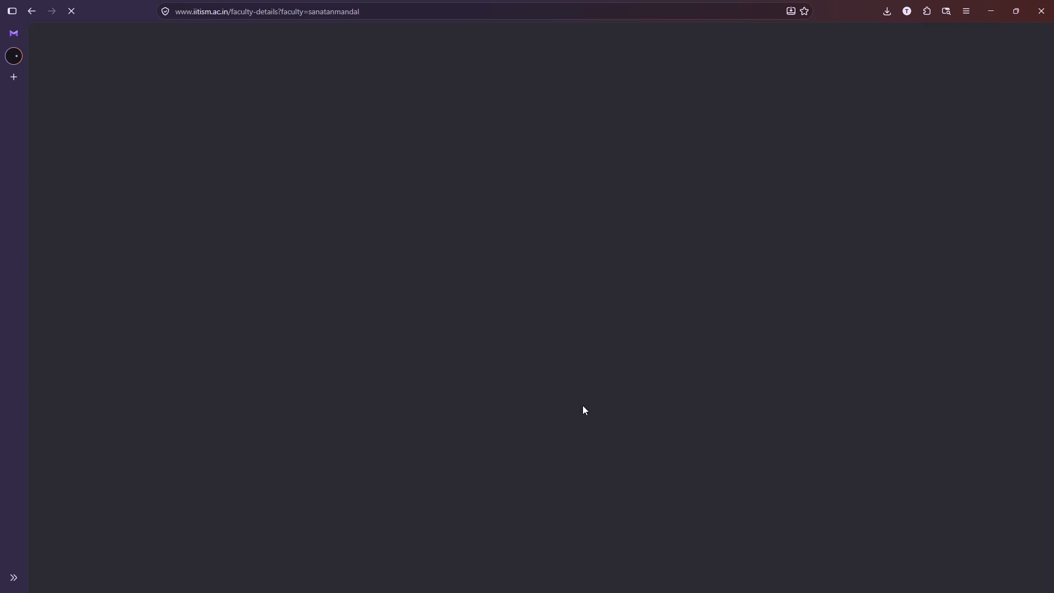
pyautogui.scroll(-1, 595, 463)
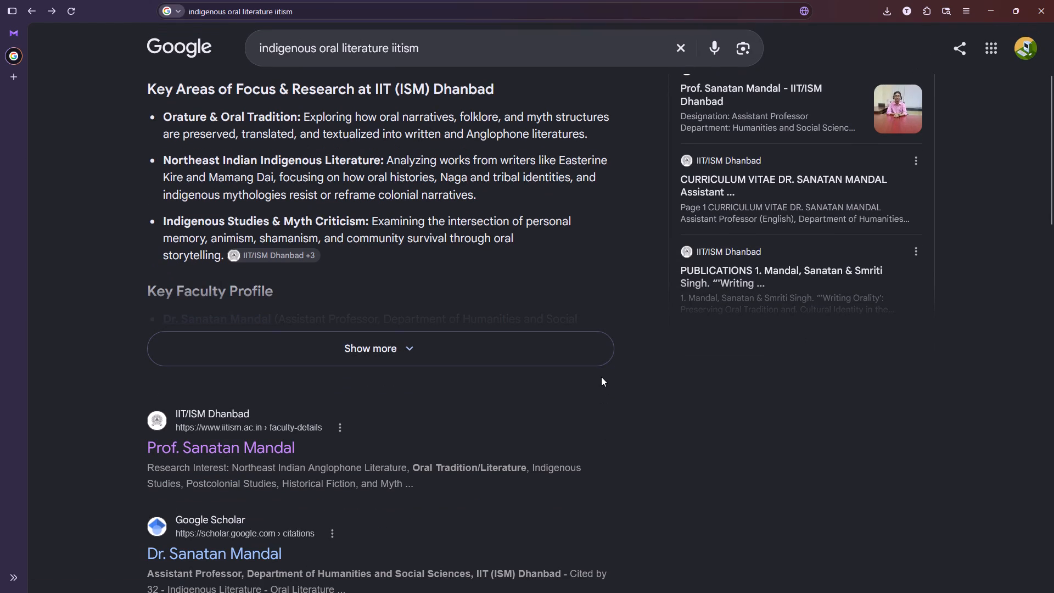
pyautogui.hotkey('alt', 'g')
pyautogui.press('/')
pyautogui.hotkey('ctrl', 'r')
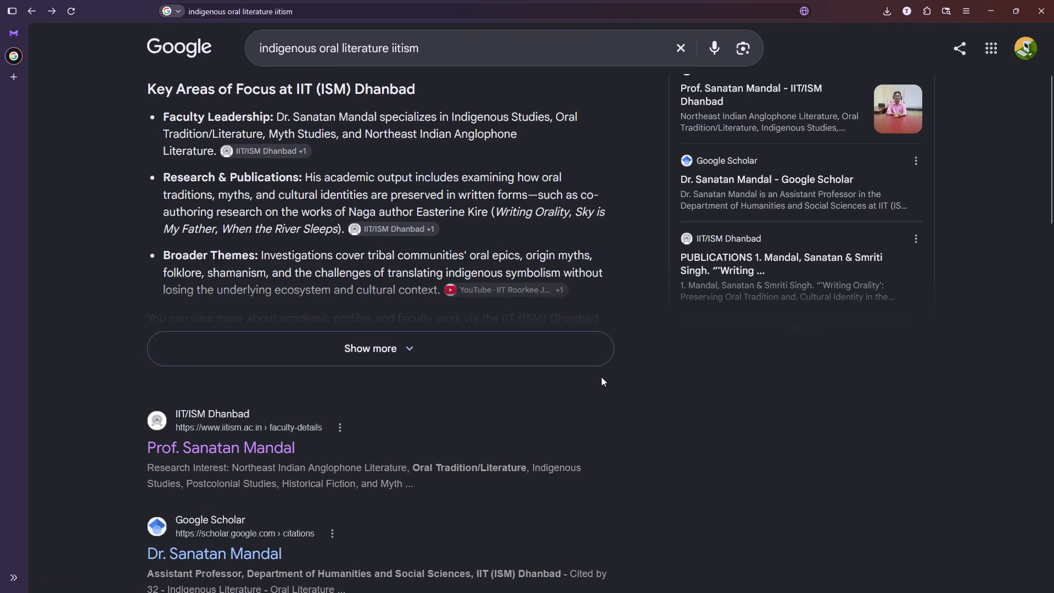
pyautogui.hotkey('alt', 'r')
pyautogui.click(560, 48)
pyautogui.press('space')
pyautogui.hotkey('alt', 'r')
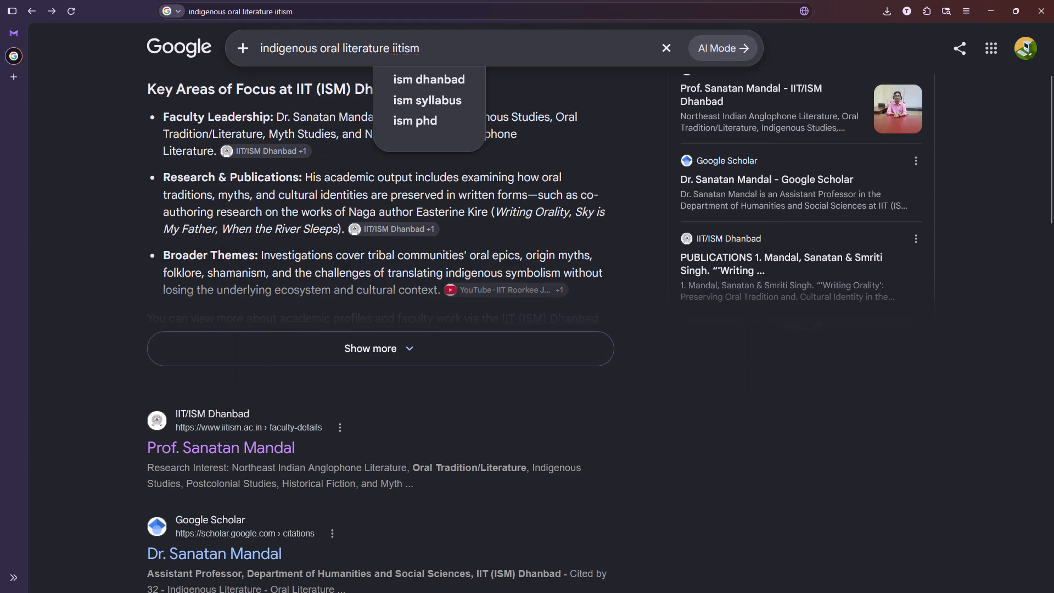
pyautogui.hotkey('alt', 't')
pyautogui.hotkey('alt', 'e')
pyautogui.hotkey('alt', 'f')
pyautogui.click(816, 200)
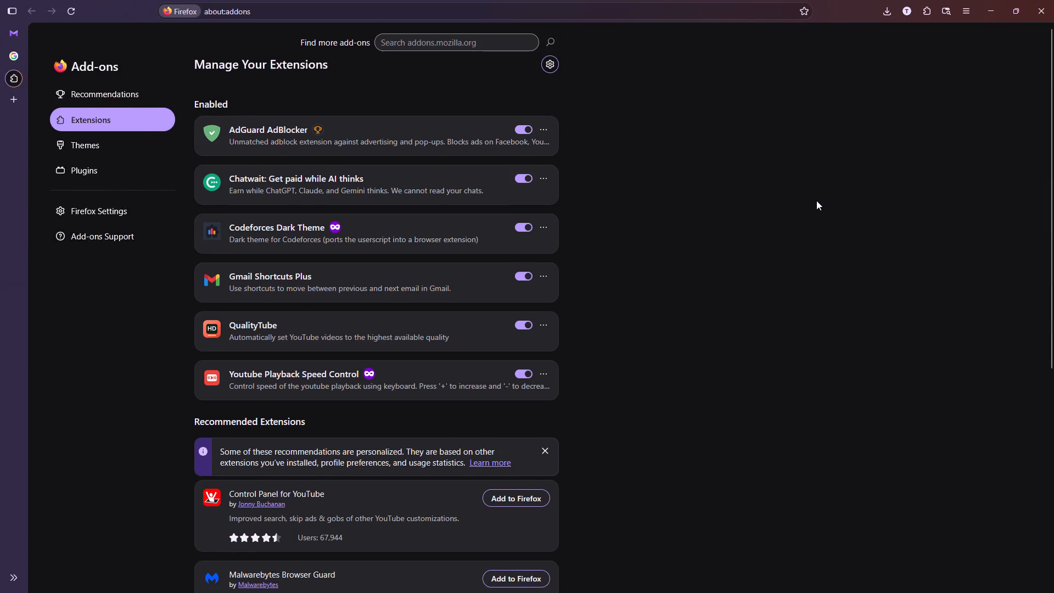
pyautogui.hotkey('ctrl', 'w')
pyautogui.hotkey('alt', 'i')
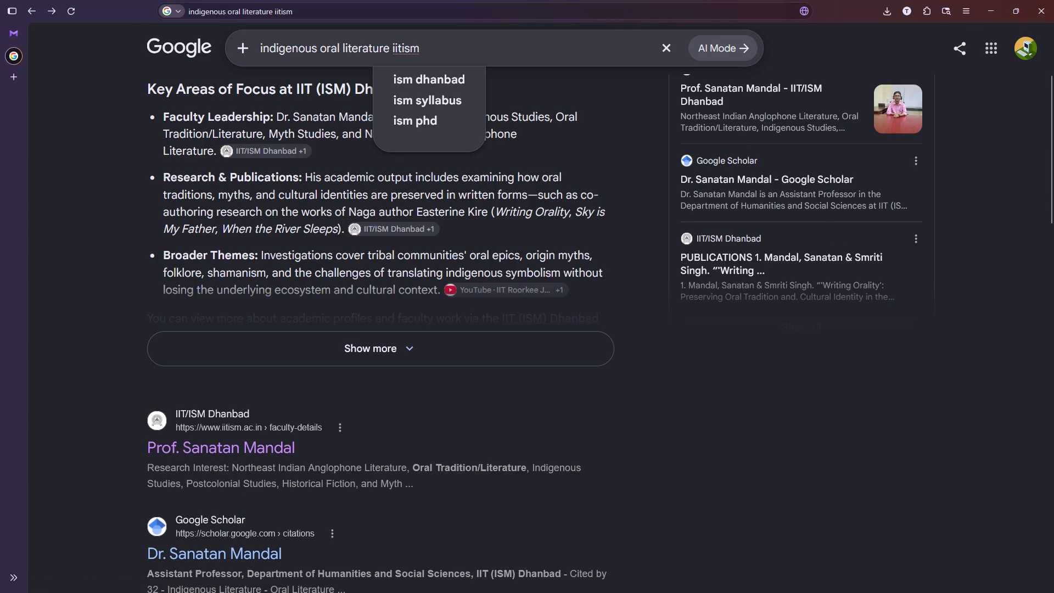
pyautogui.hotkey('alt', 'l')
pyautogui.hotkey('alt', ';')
# Look through the AI Overview and the web results of the "indigenous oral literature iitism" search.
pyautogui.hotkey('alt', ']')
pyautogui.hotkey('alt', '[')
pyautogui.tripleClick(719, 366)
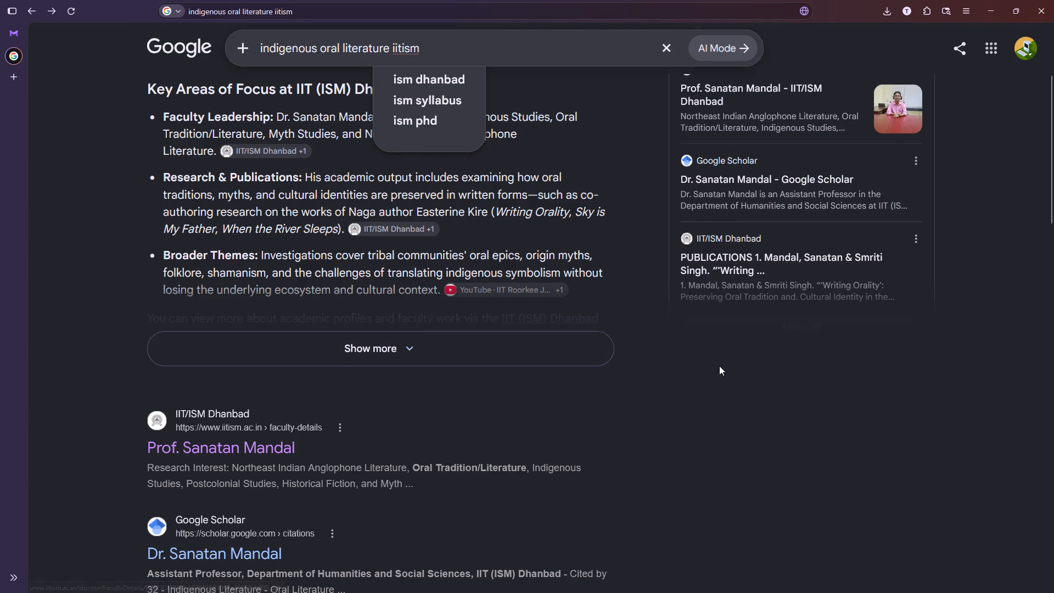
pyautogui.press('Escape')
pyautogui.press('Escape')
pyautogui.scroll(-6, 719, 366)
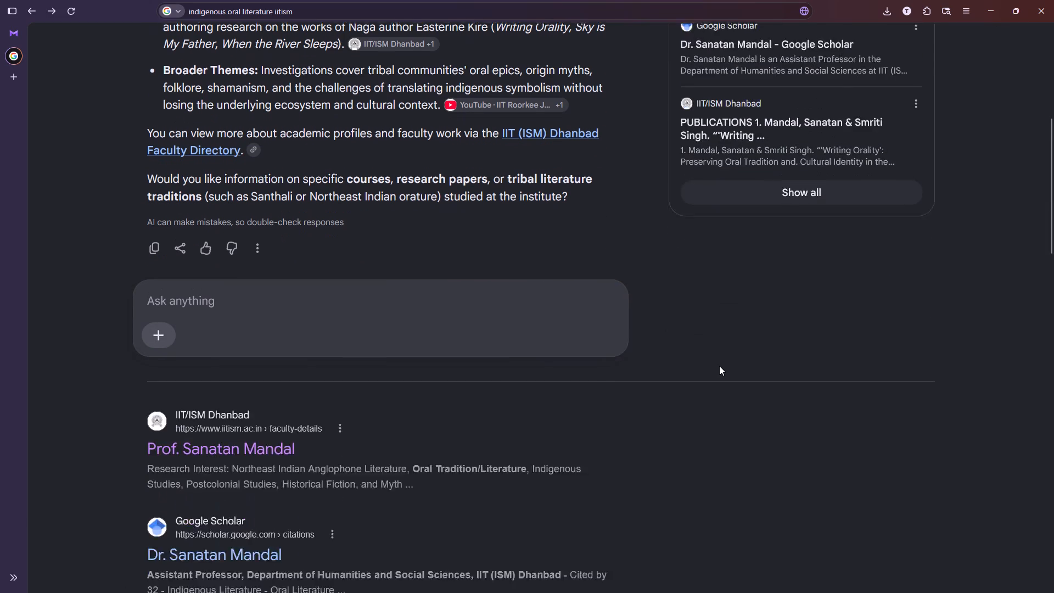
pyautogui.scroll(-1, 719, 366)
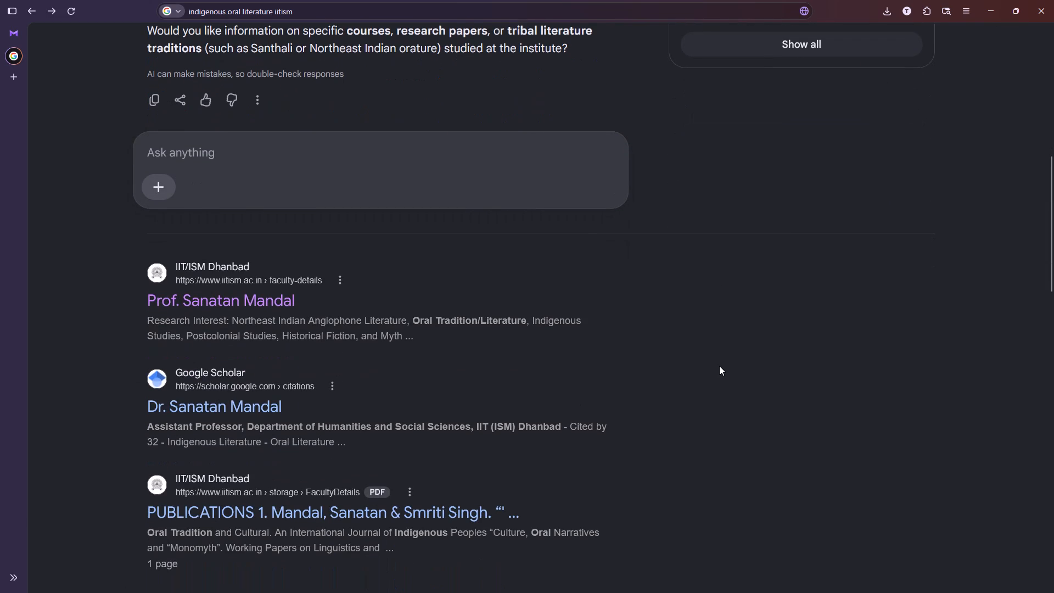
pyautogui.scroll(8, 719, 366)
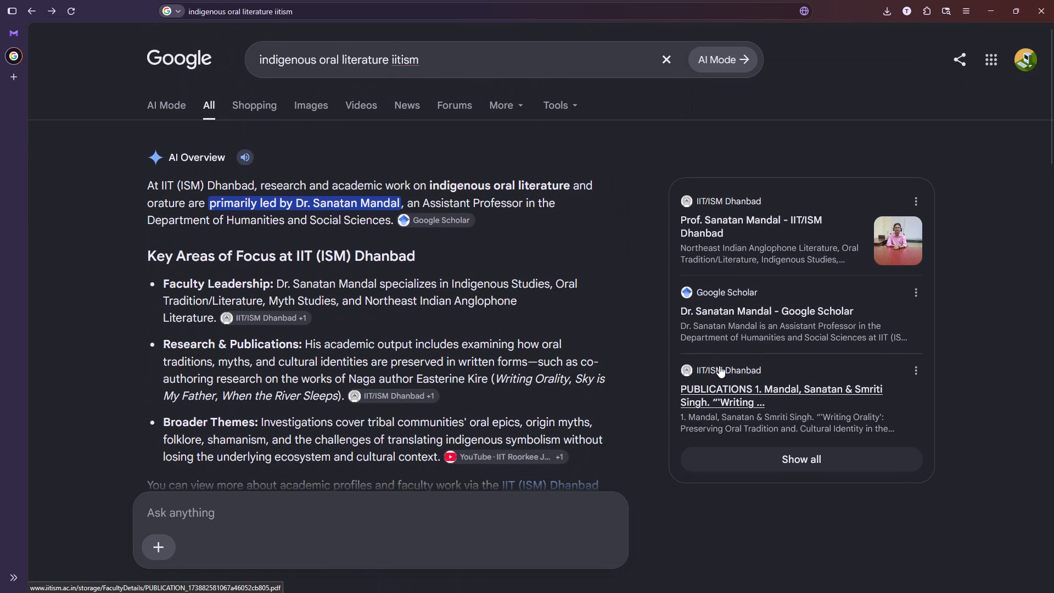
# Check the assistant professor's Google Scholar profile cited in the AI Overview, and return to the search results.
pyautogui.click(410, 227)
pyautogui.click(442, 250)
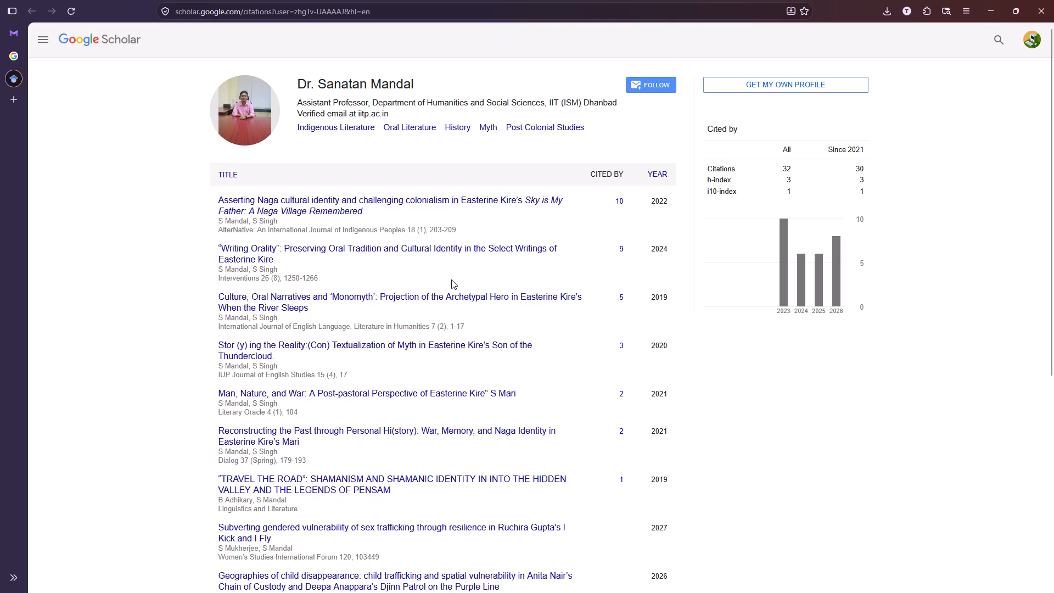
pyautogui.hotkey('ctrl', 'w')
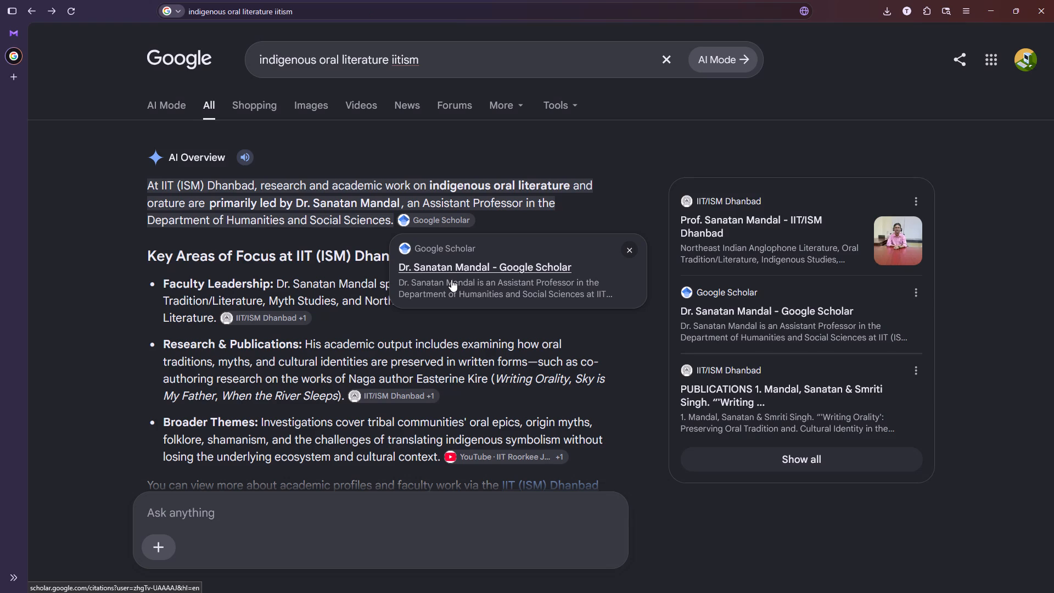
pyautogui.press('Escape')
pyautogui.scroll(-1, 680, 459)
pyautogui.press('Escape')
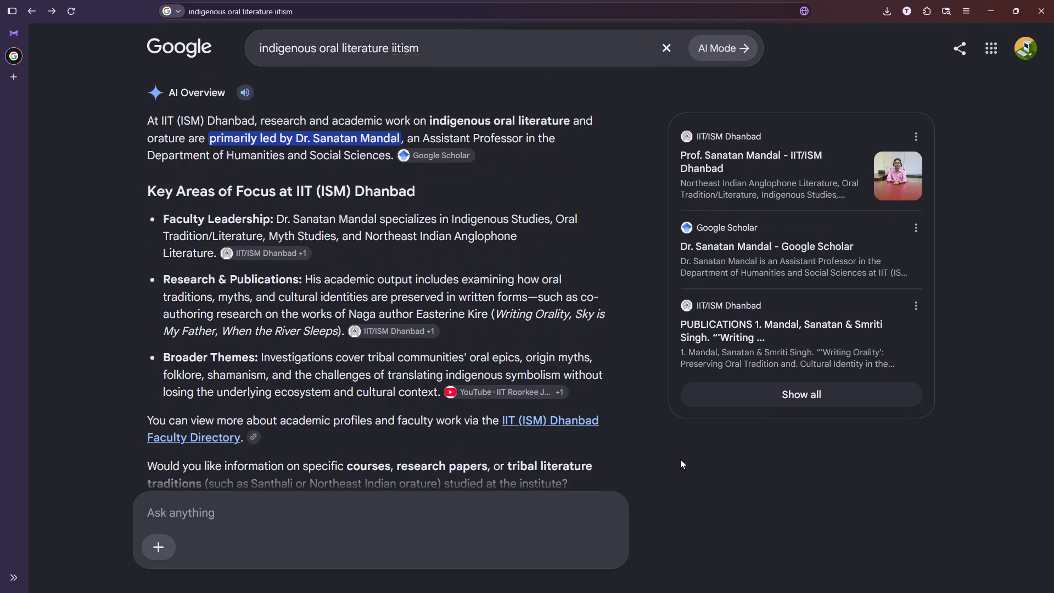
# Replace the web search with "courses iitism" and run it.
pyautogui.scroll(-7, 680, 459)
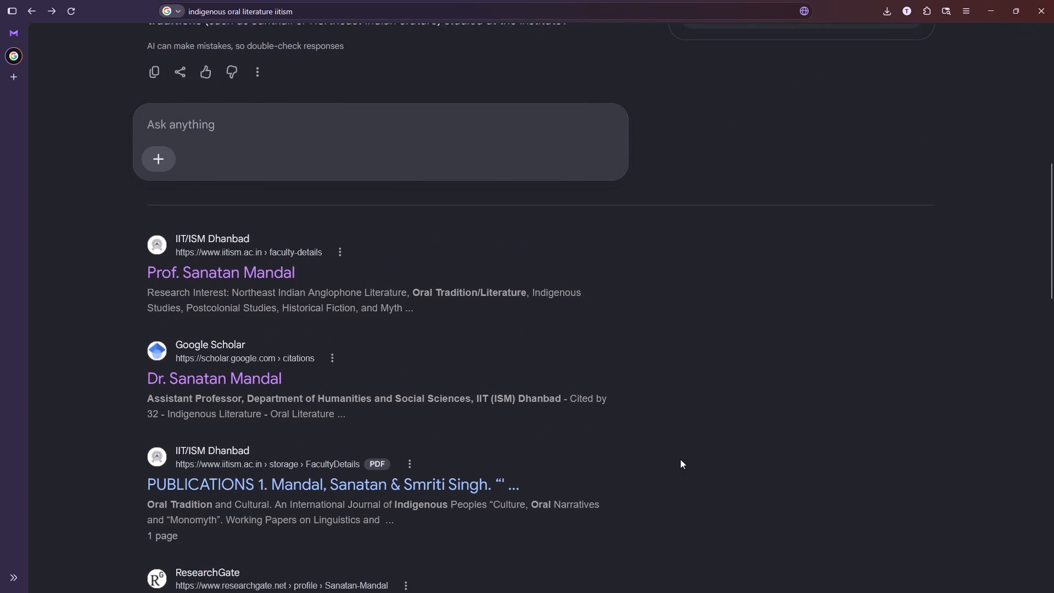
pyautogui.scroll(-1, 680, 459)
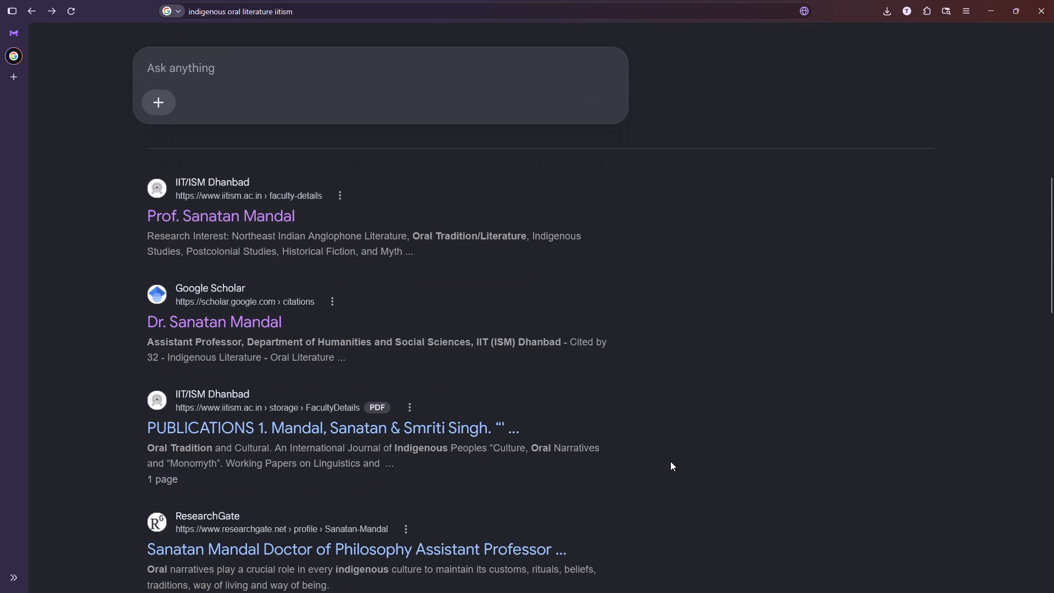
pyautogui.scroll(3, 668, 462)
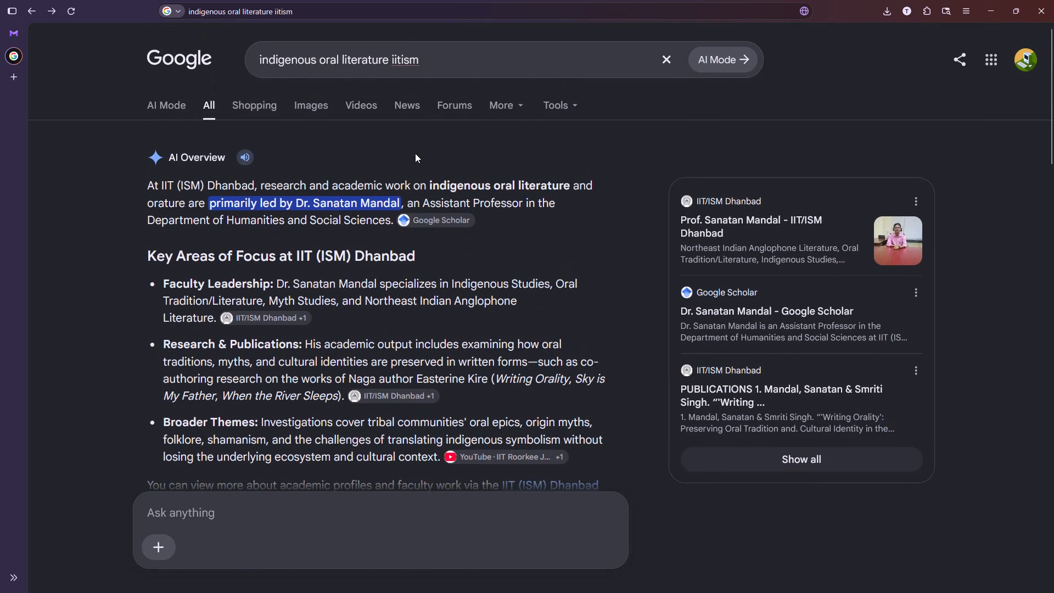
pyautogui.click(386, 50)
pyautogui.hotkey('ctrl', 'BackSpace')
pyautogui.hotkey('ctrl', 'BackSpace')
pyautogui.hotkey('ctrl', 'BackSpace')
pyautogui.hotkey('ctrl', 'BackSpace')
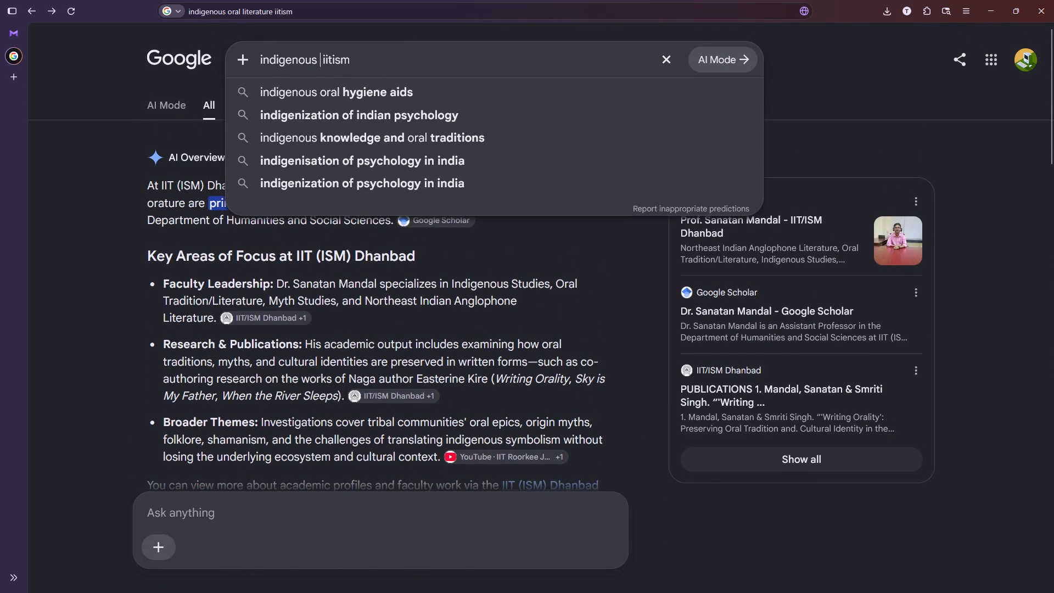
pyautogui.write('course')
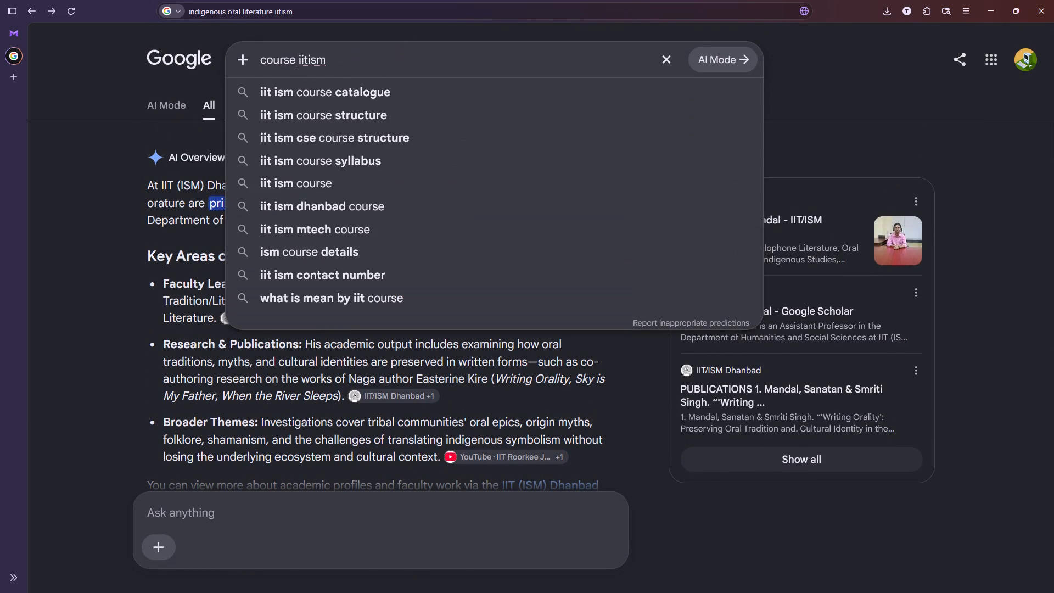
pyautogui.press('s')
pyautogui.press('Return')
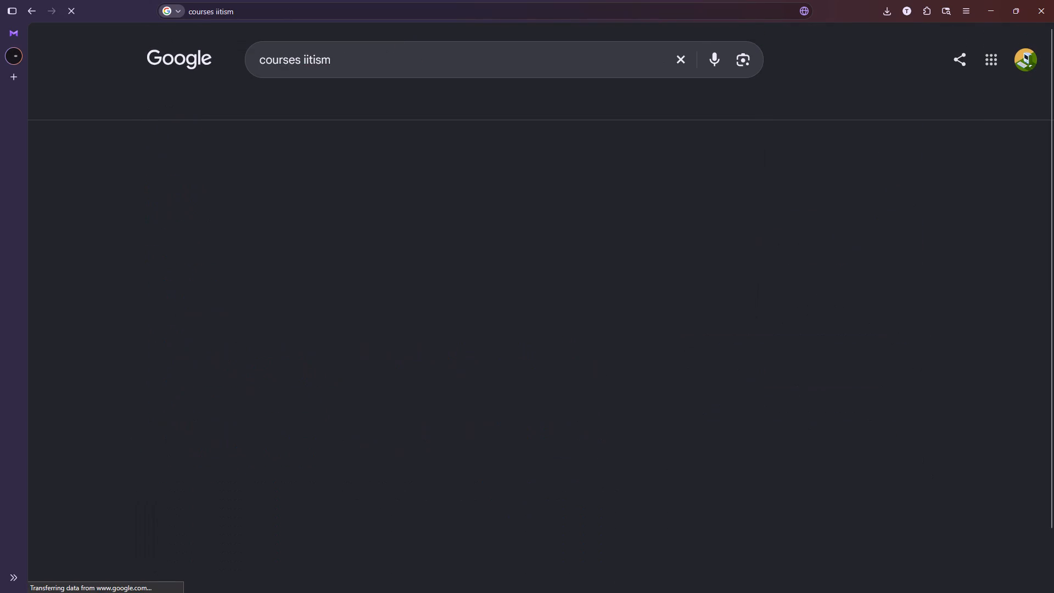
# Open the undergraduate course catalogue from the "courses iitism" search results and go to the Humanities and Social Sciences CBCS catalogue.
pyautogui.click(260, 168)
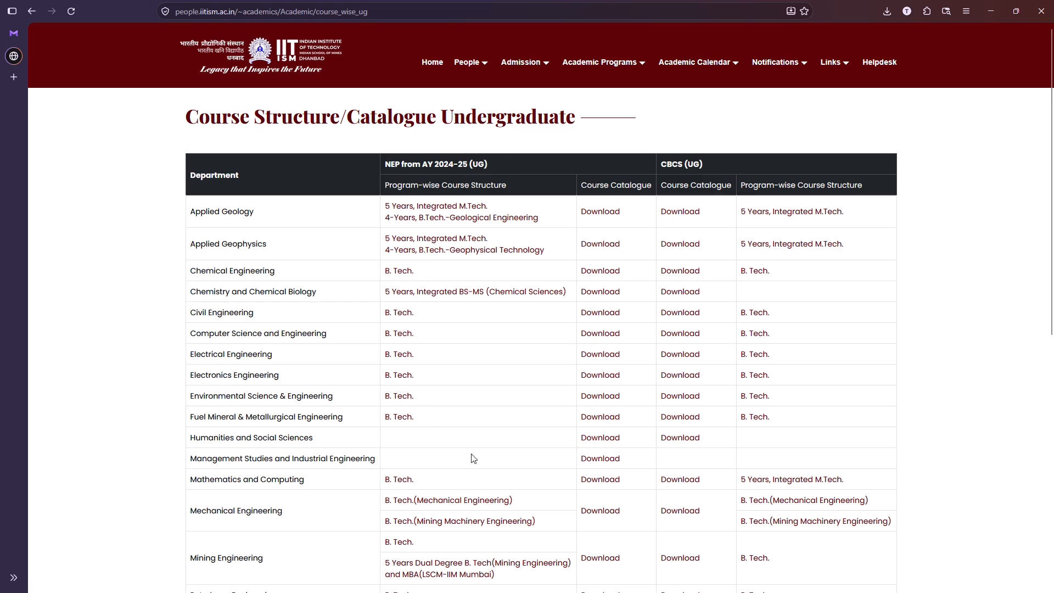
pyautogui.click(677, 429)
pyautogui.click(674, 434)
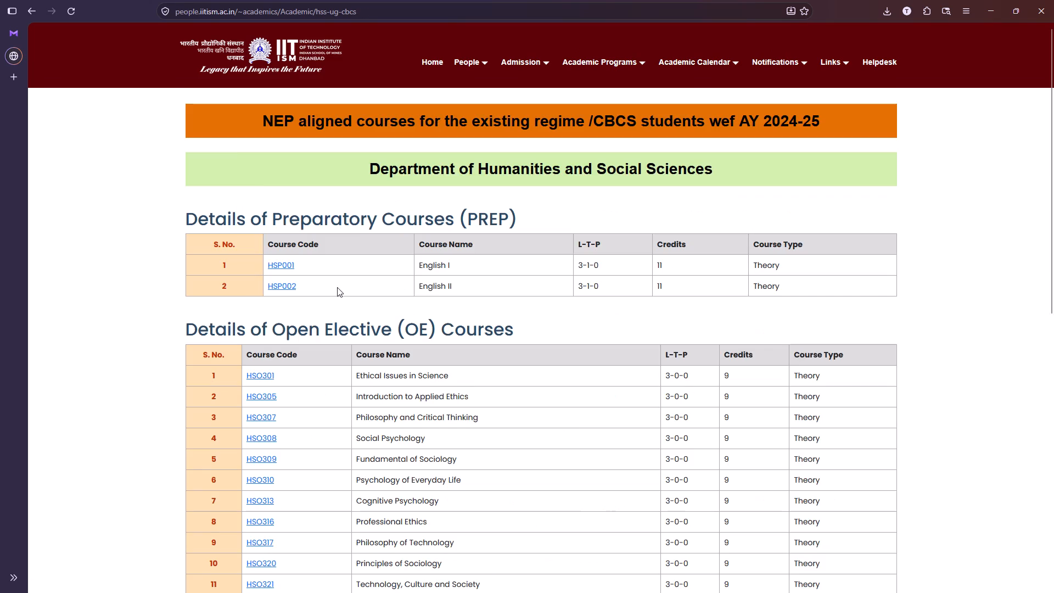
# Look through the open elective courses and search the catalogue page for "inde" and the shorter "ind", stepping through the matches.
pyautogui.scroll(-3, 337, 287)
pyautogui.click(522, 318)
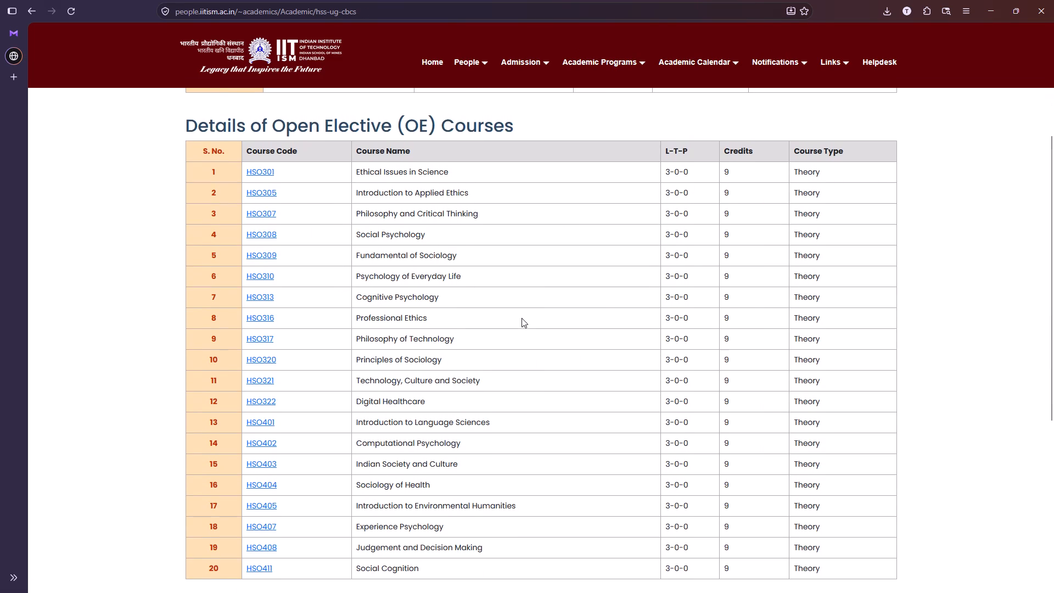
pyautogui.hotkey('ctrl', 'f')
pyautogui.write('inde')
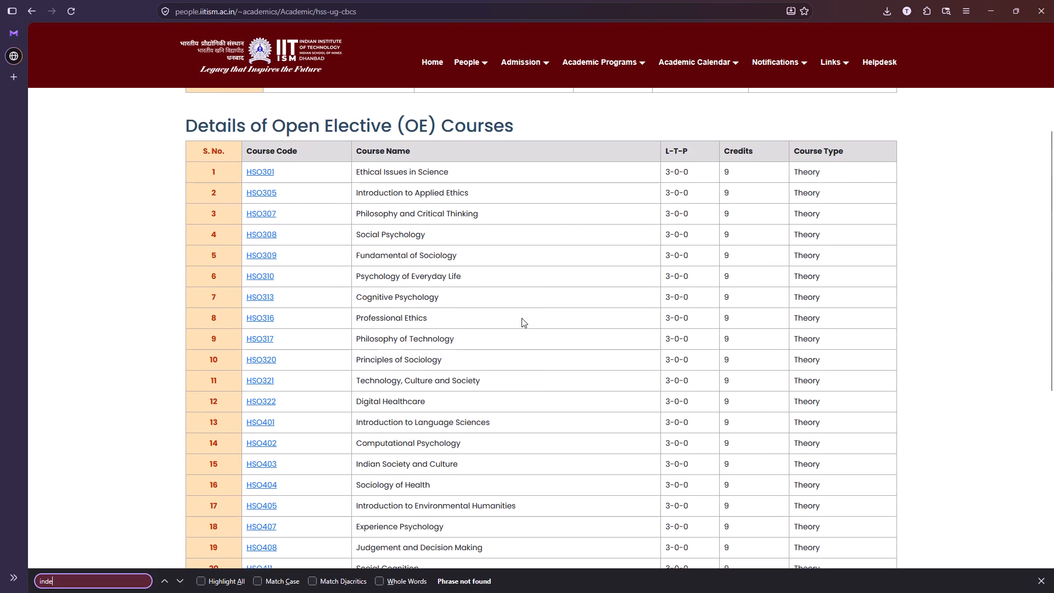
pyautogui.press('BackSpace')
pyautogui.press('Return')
pyautogui.press('Return')
pyautogui.press('Return')
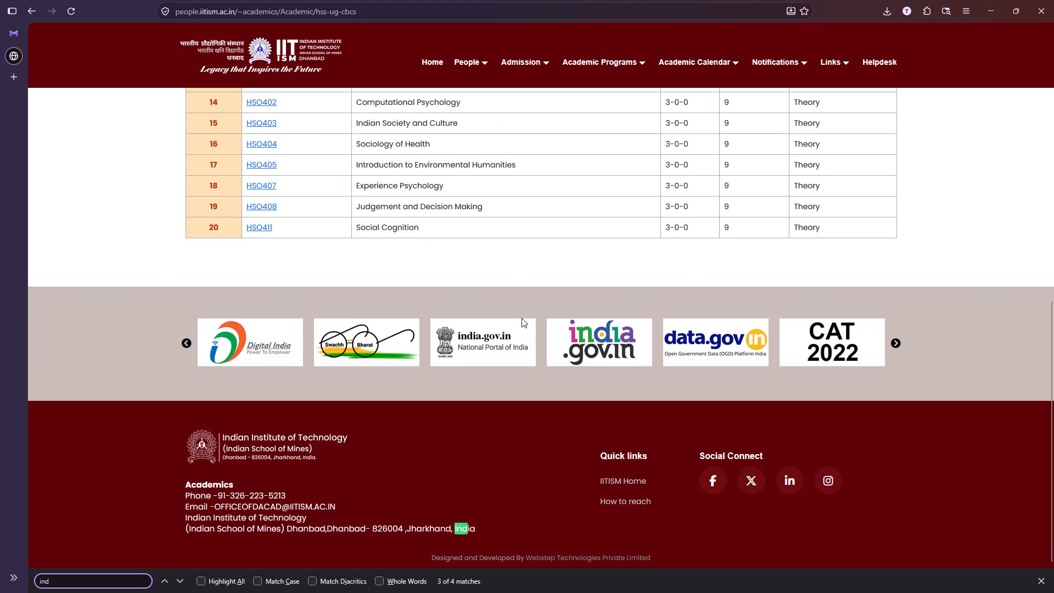
pyautogui.press('Return')
pyautogui.press('Return')
pyautogui.press('Return')
pyautogui.press('Escape')
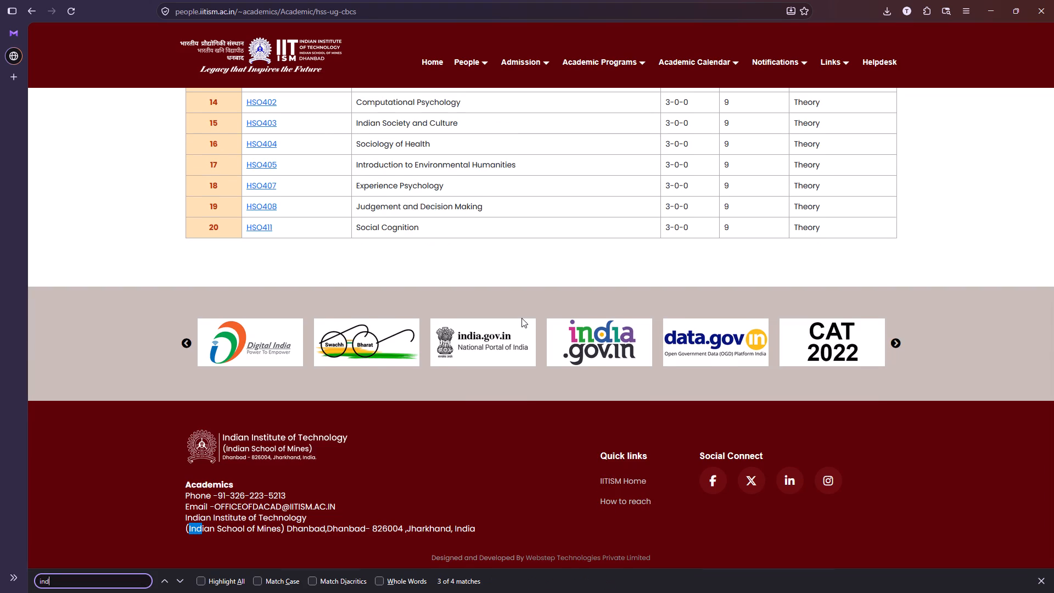
# Search the Humanities and Social Sciences catalogue page for "ju" and "ora", and return to the start of the course list.
pyautogui.hotkey('ctrl', 'f')
pyautogui.write('ju')
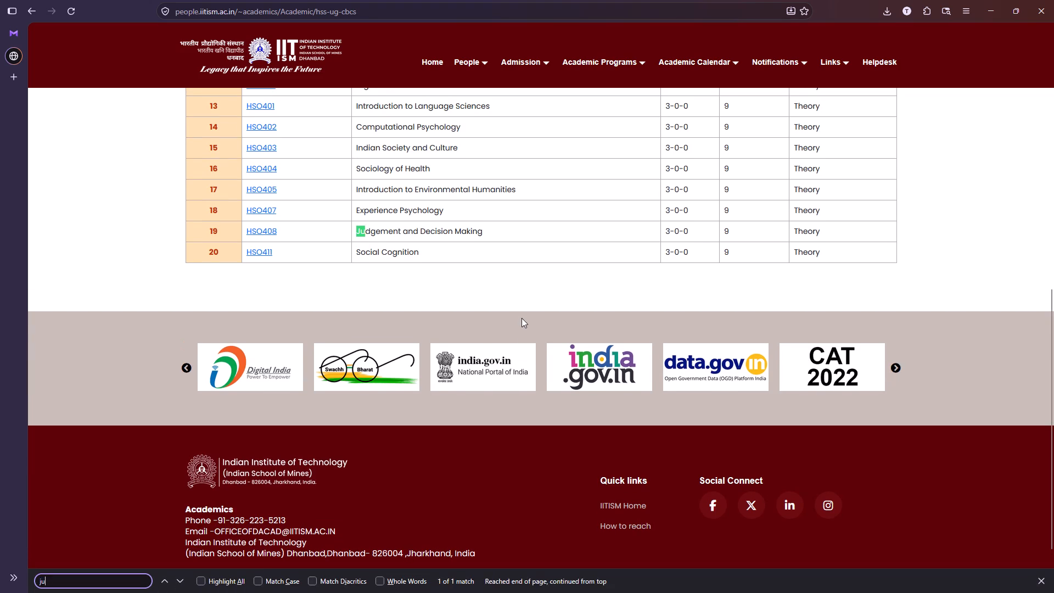
pyautogui.press('BackSpace')
pyautogui.press('BackSpace')
pyautogui.write('or')
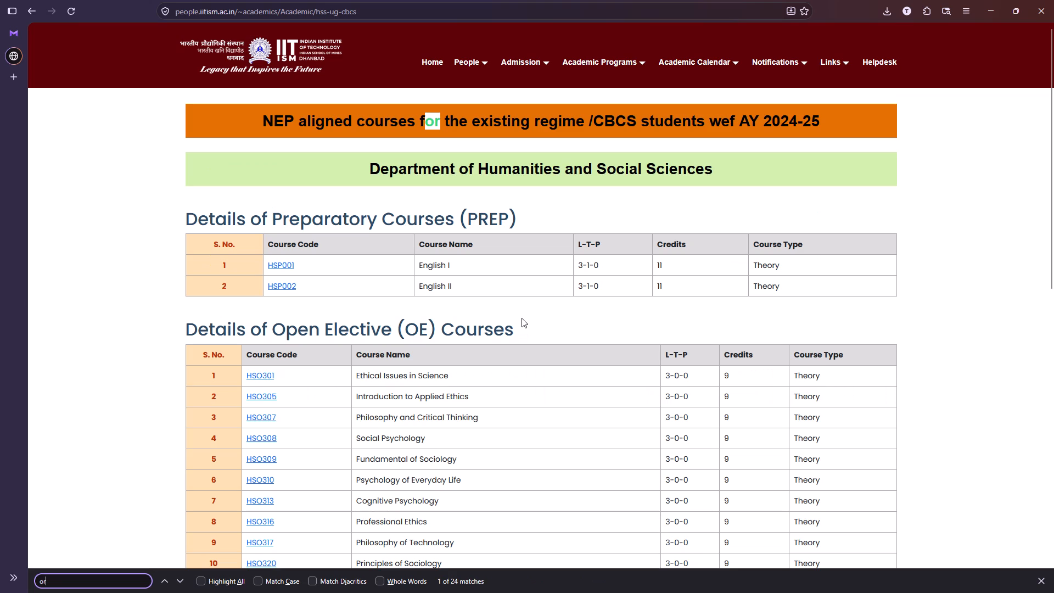
pyautogui.press('a')
pyautogui.hotkey('ctrl', 'BackSpace')
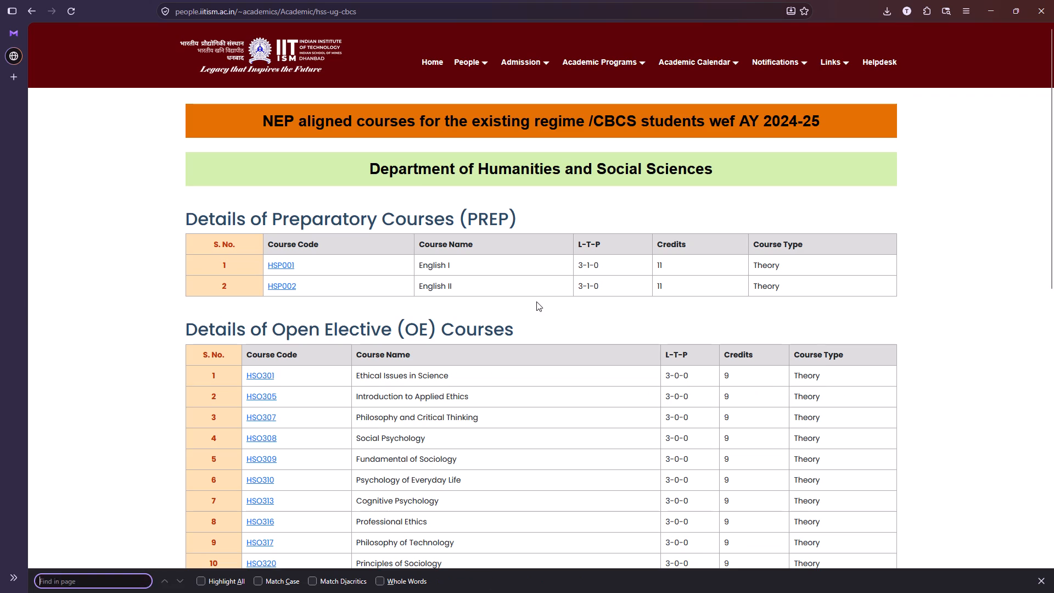
pyautogui.press('Escape')
pyautogui.click(560, 321)
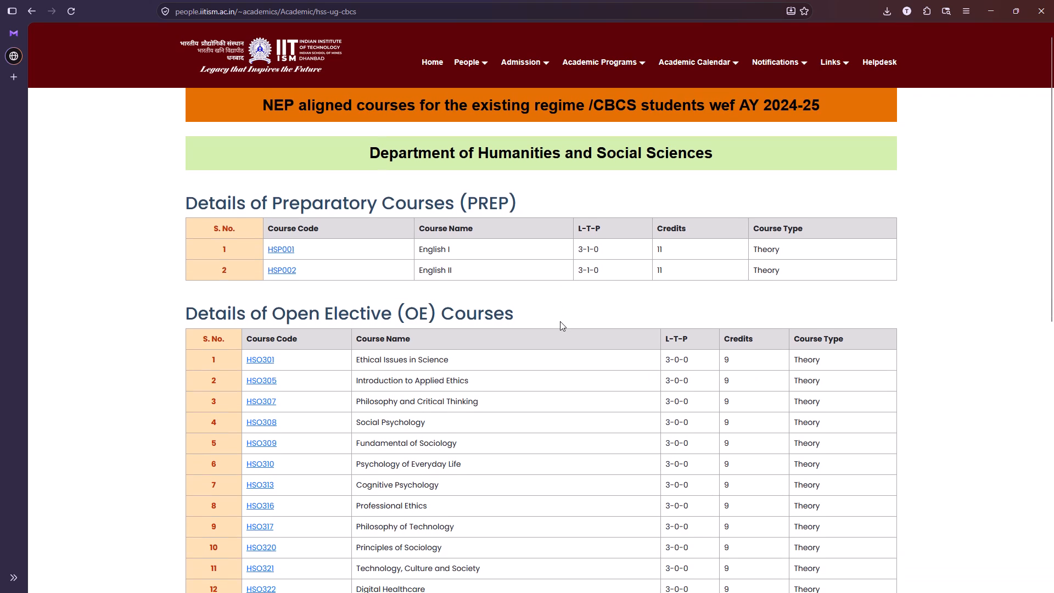
pyautogui.scroll(1, 506, 287)
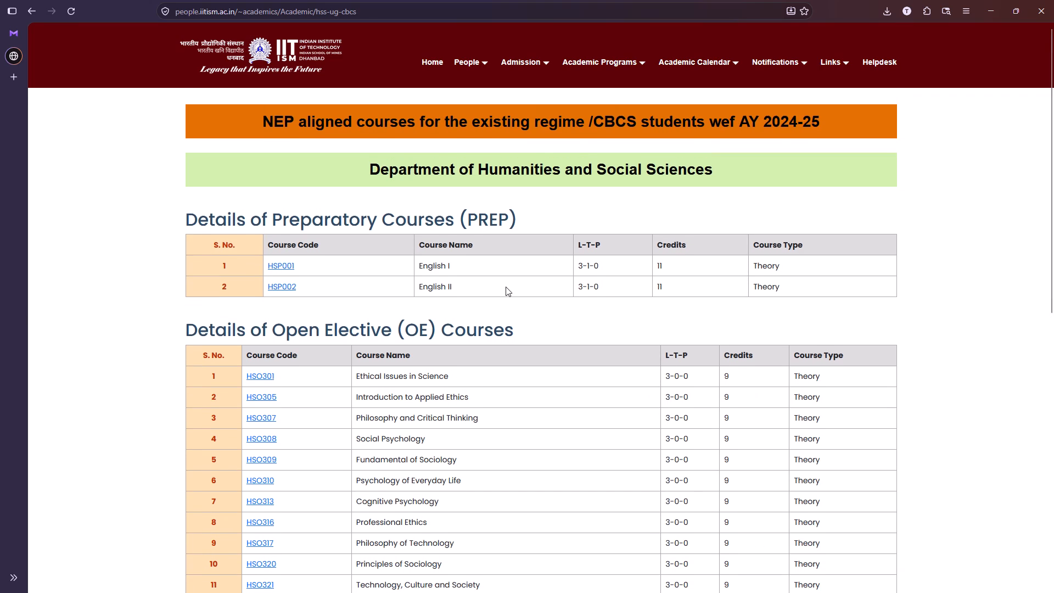
# Switch back to the pre-registration page with the HSSE2 course choices.
pyautogui.hotkey('ctrl', 'Tab')
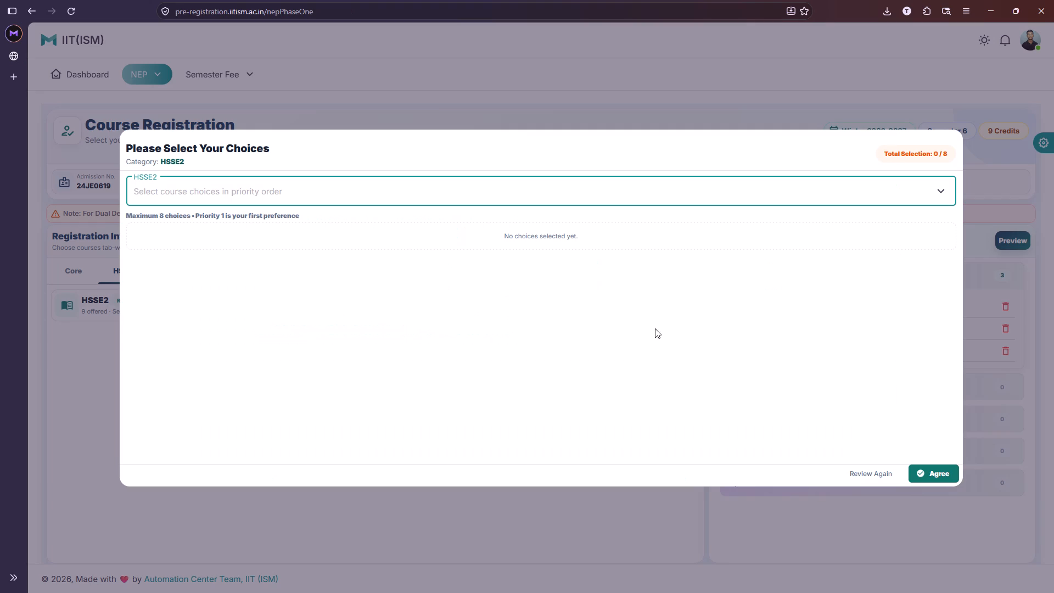
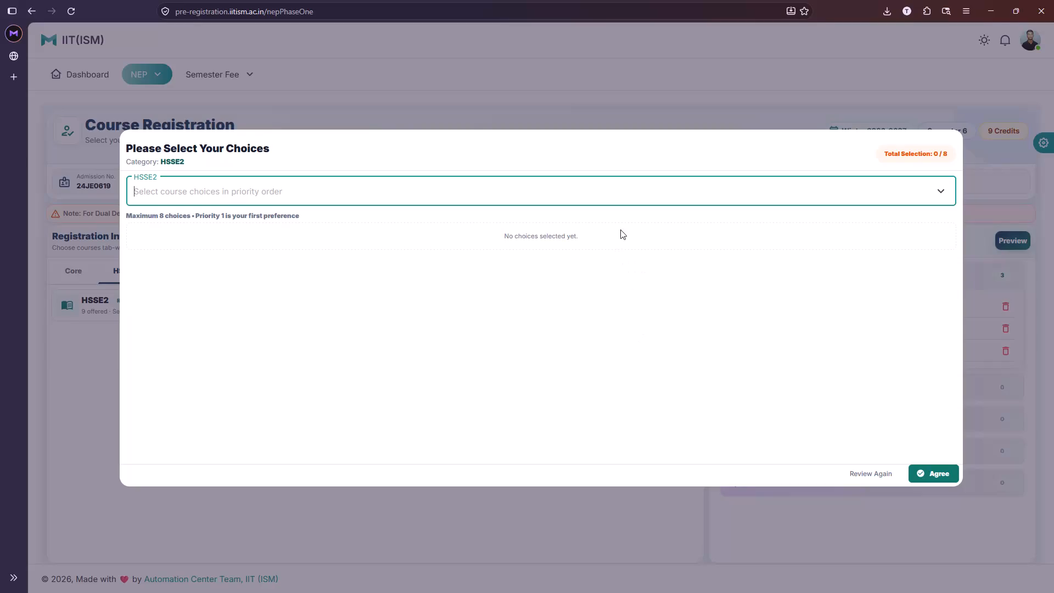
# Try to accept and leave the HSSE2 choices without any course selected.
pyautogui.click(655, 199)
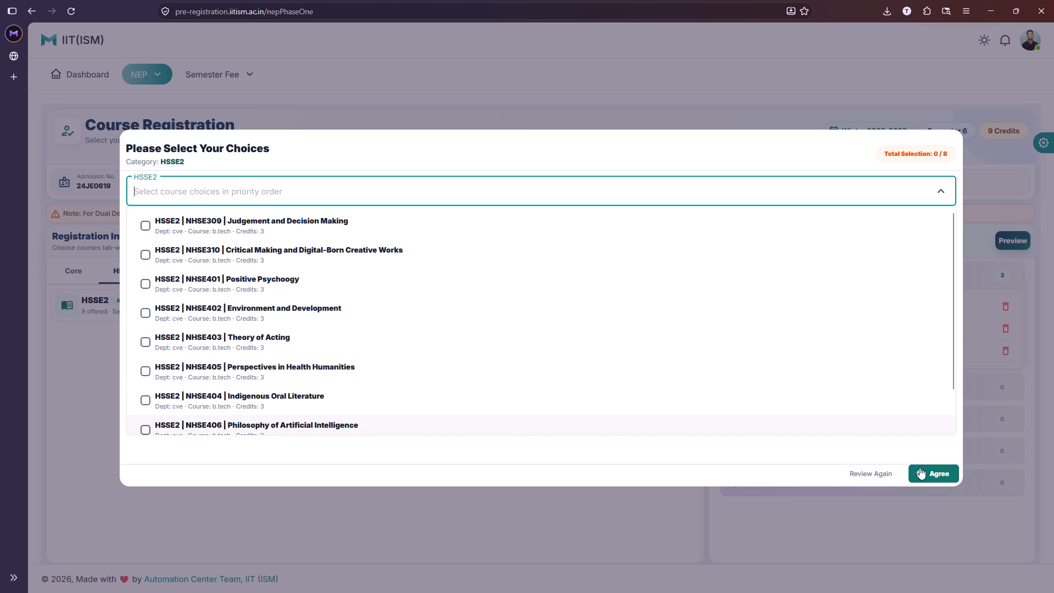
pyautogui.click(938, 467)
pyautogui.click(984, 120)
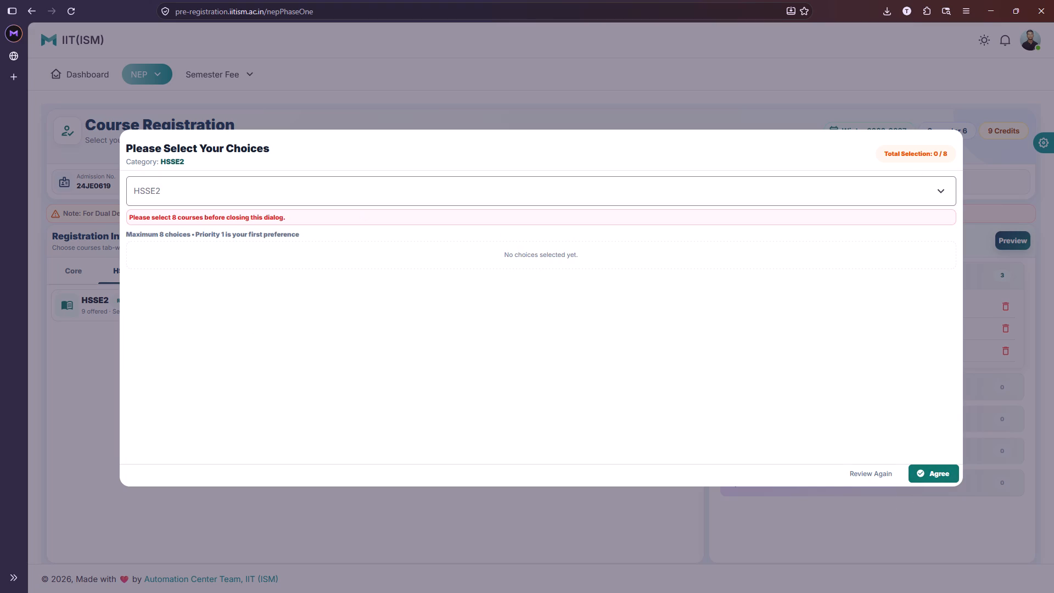
# Choose NHSE309 Judgement and Decision Making, NHSE404 Indigenous Oral Literature, NHSE310 Critical Making and NHSE401 Positive Psychology as HSSE2 priorities 1 to 4, in that order.
pyautogui.click(461, 215)
pyautogui.click(475, 200)
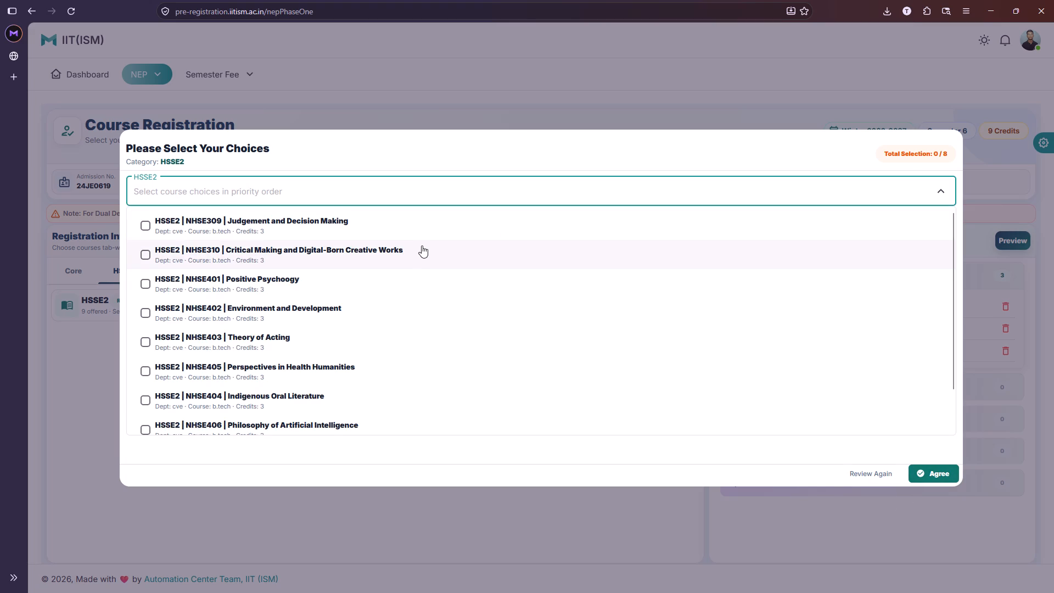
pyautogui.click(433, 230)
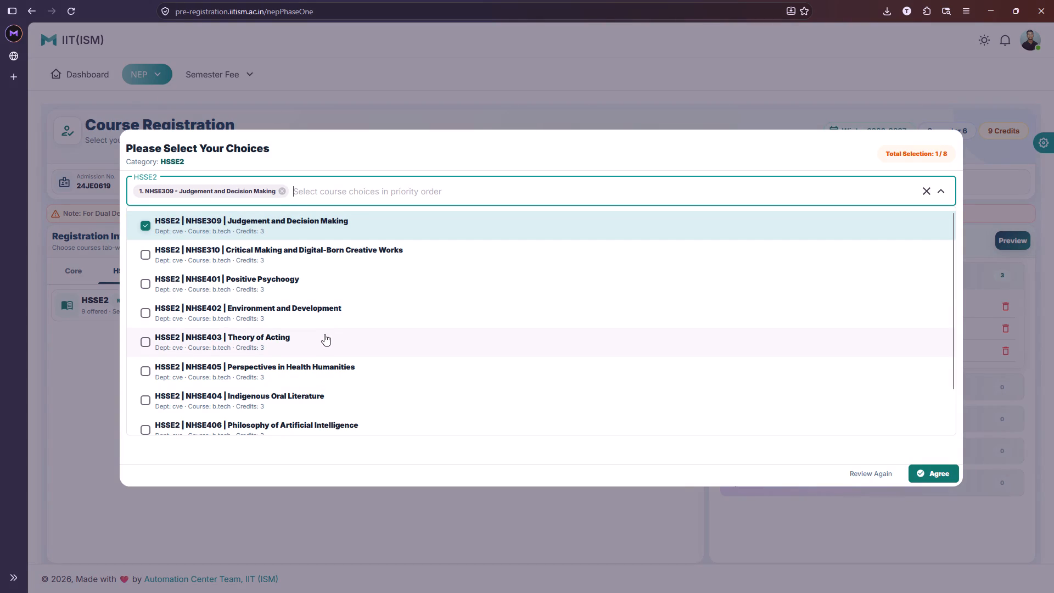
pyautogui.scroll(-1, 322, 352)
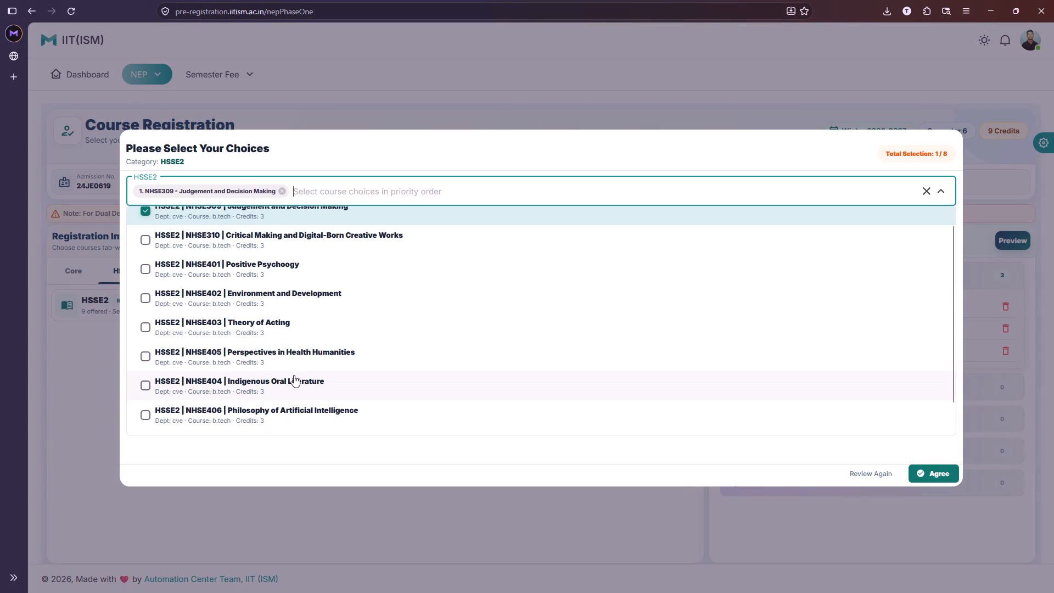
pyautogui.click(294, 375)
pyautogui.scroll(1, 359, 310)
pyautogui.click(395, 242)
pyautogui.click(343, 273)
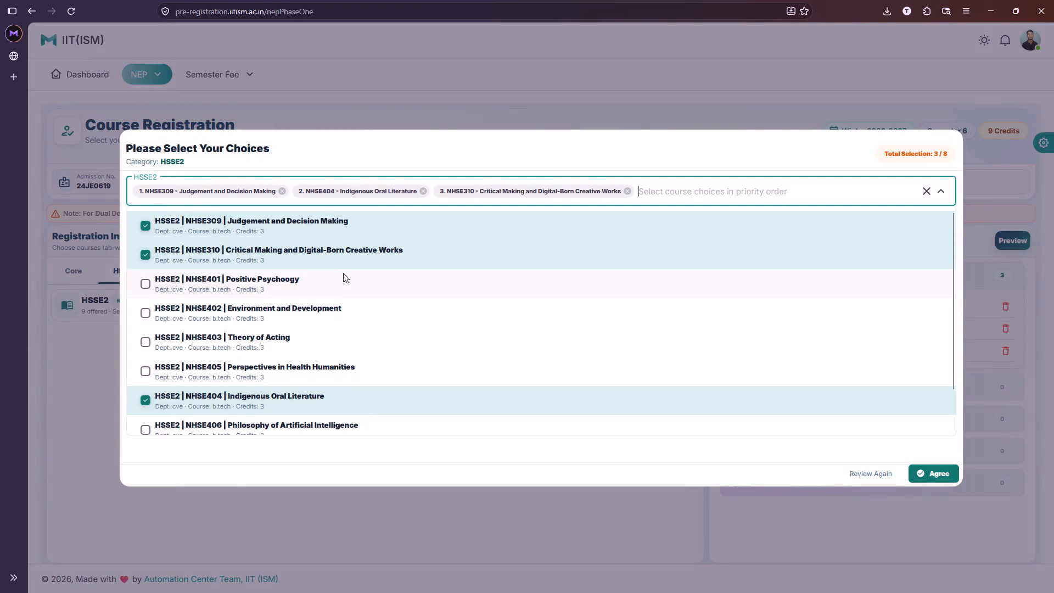
pyautogui.click(304, 306)
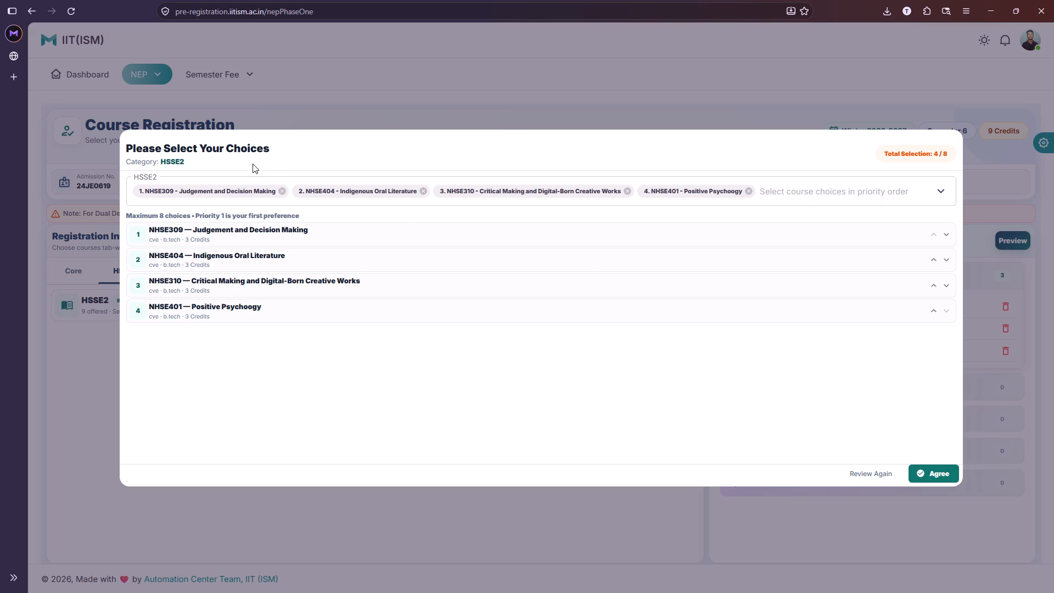
# Add NHSE402 Environment and Development, NHSE403 Theory of Acting, NHSE405 Health Humanities and NHSE406 Philosophy of Artificial Intelligence as priorities 5 to 8.
pyautogui.click(809, 193)
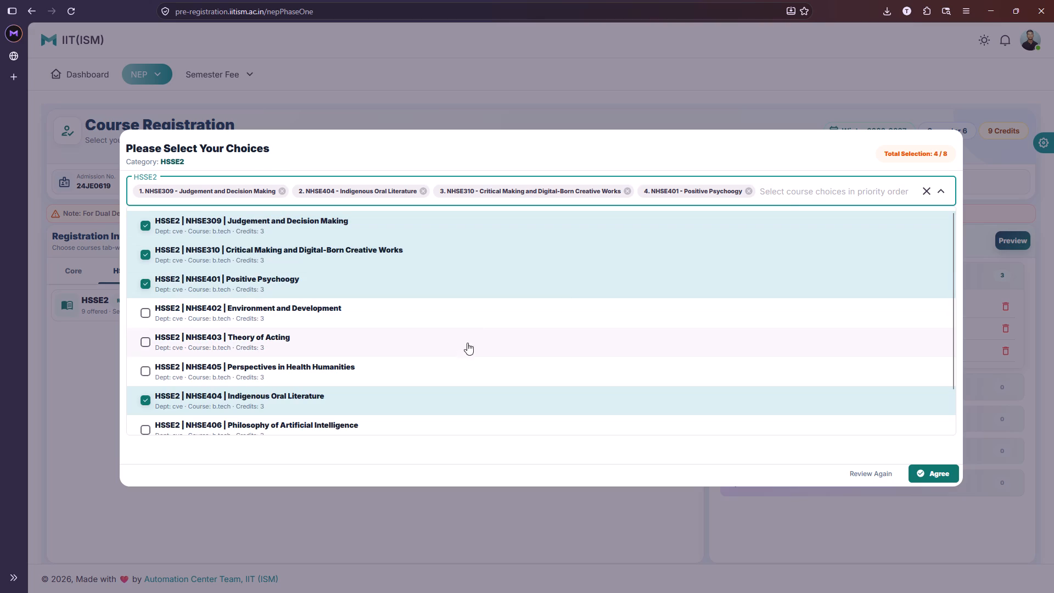
pyautogui.click(490, 318)
pyautogui.click(438, 349)
pyautogui.click(401, 377)
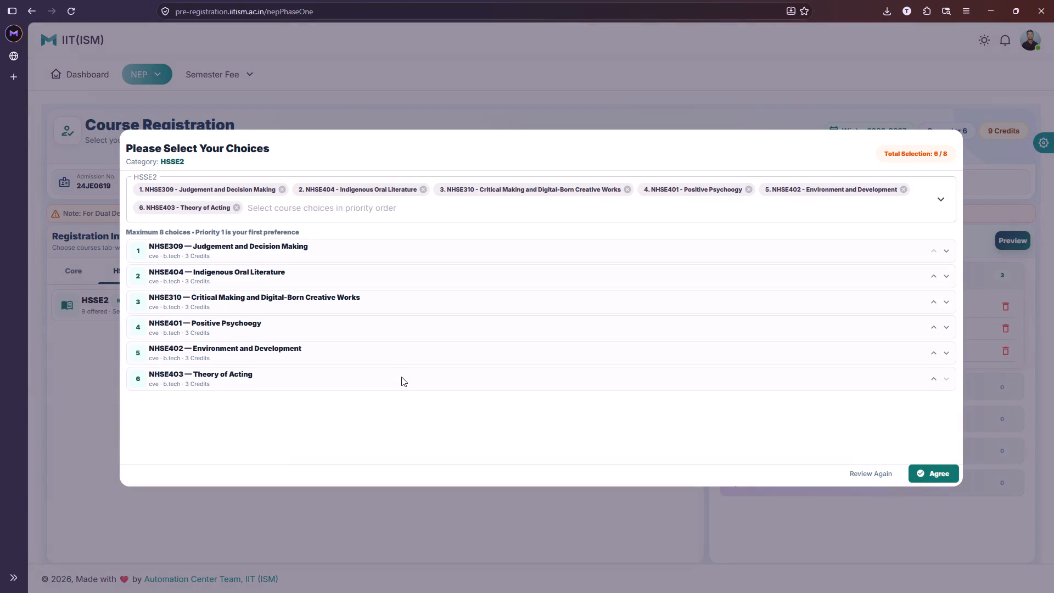
pyautogui.click(870, 203)
pyautogui.click(411, 378)
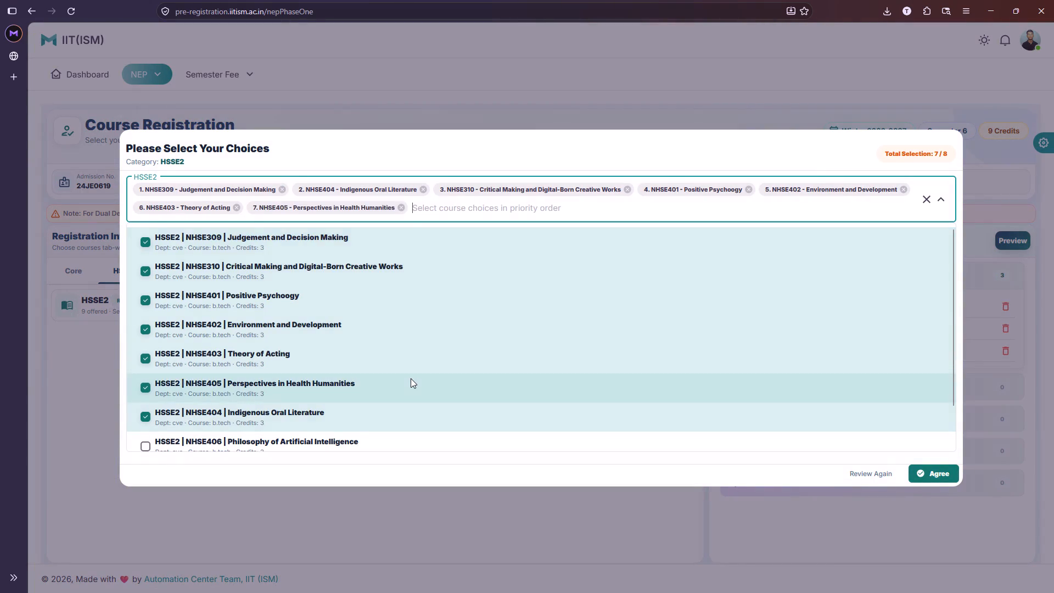
pyautogui.click(354, 412)
pyautogui.click(310, 438)
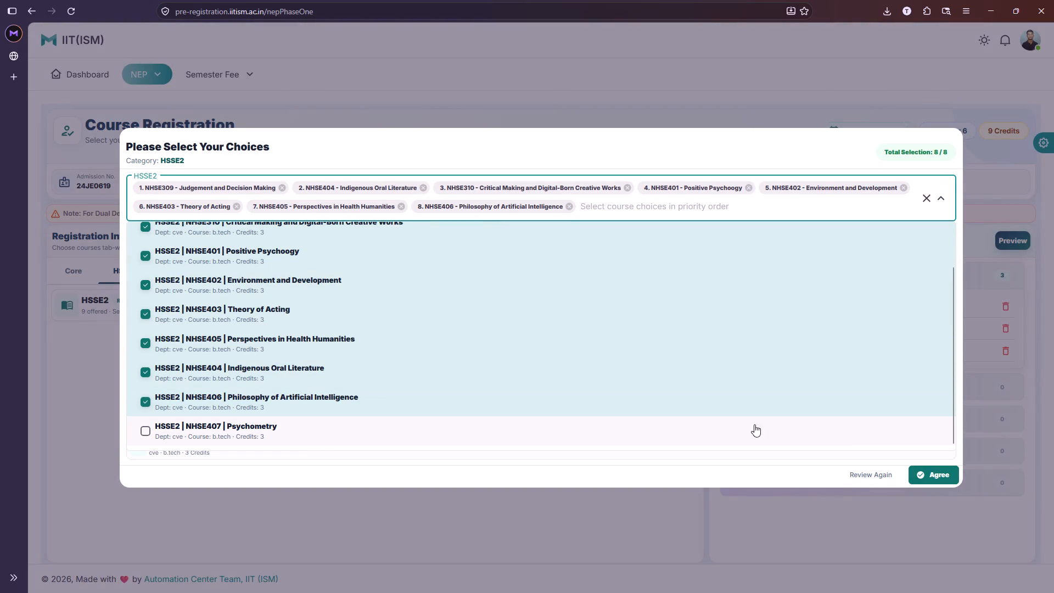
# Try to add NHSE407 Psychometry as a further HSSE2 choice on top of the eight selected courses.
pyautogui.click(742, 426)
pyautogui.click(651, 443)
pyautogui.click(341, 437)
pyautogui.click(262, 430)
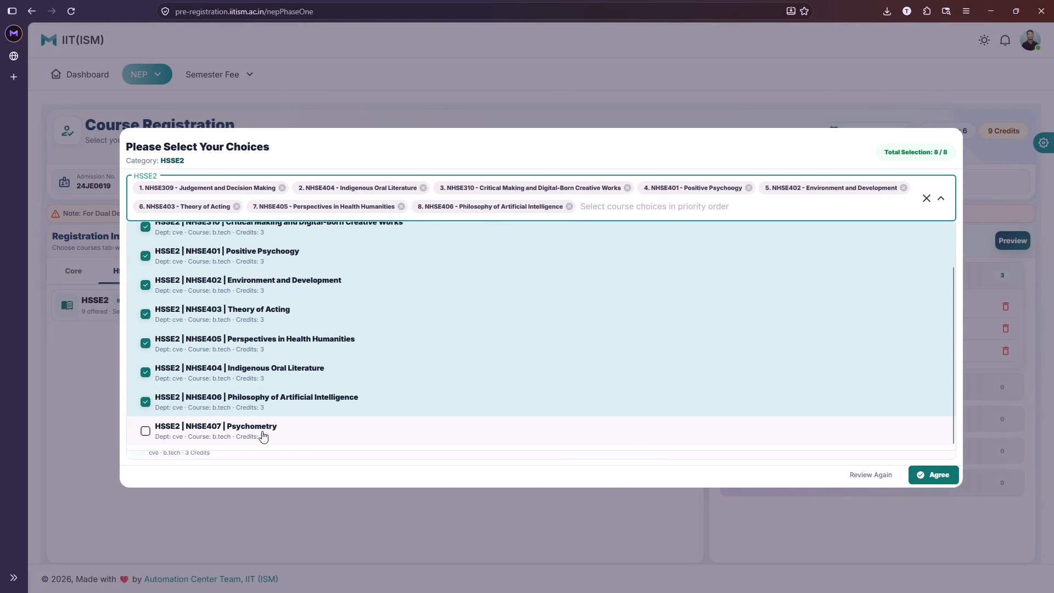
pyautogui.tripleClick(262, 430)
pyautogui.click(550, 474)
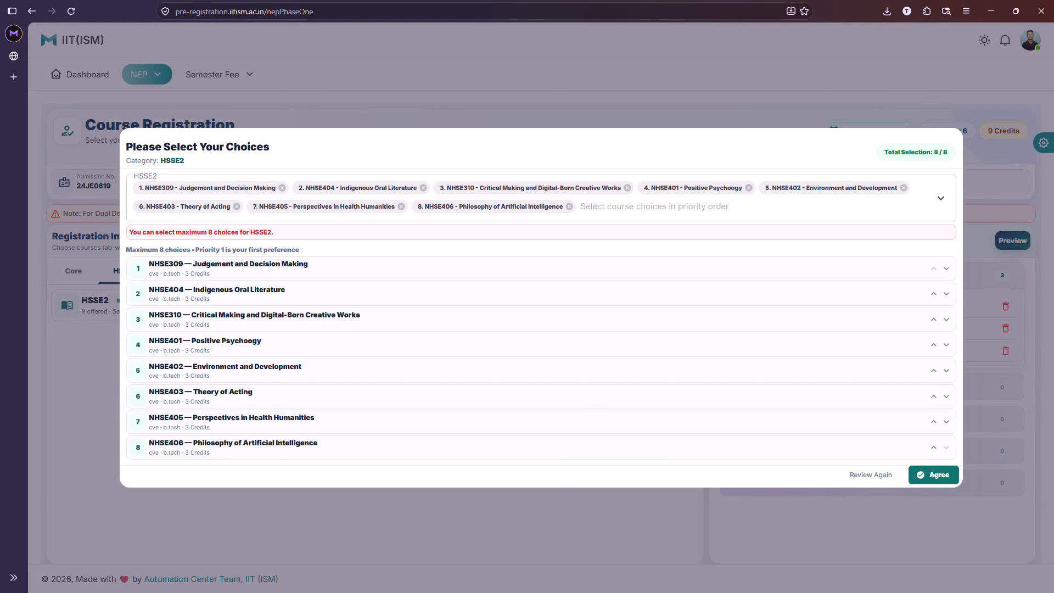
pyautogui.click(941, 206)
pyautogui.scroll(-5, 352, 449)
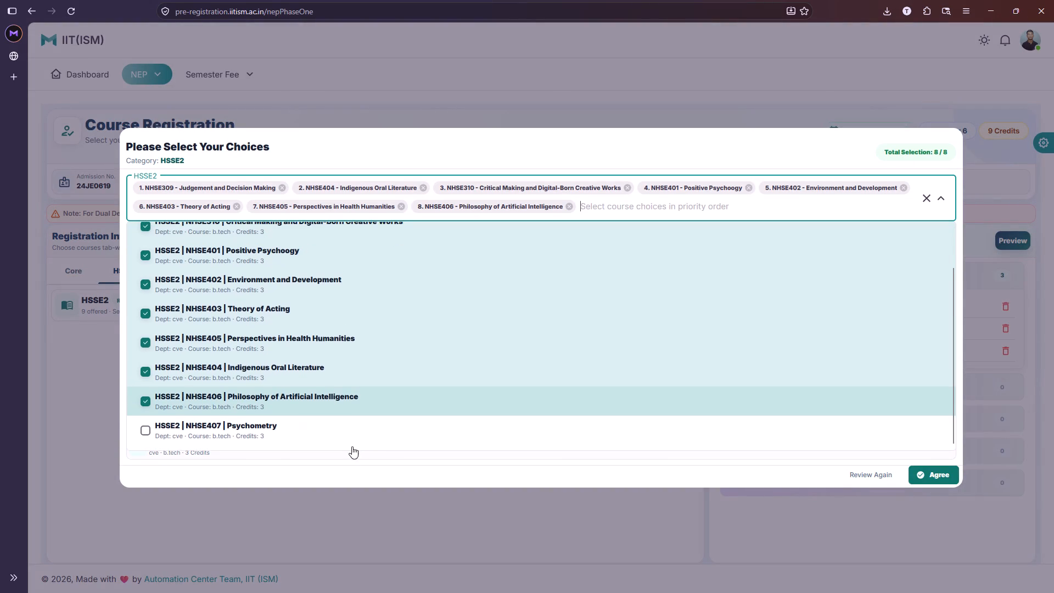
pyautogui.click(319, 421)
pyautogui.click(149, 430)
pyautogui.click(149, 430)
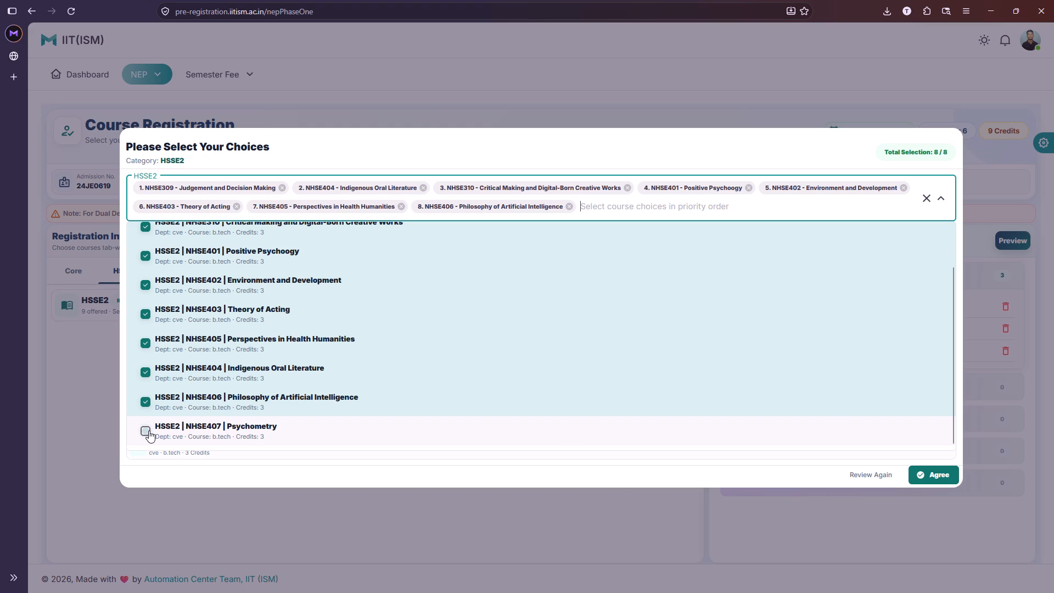
# Accept the eight HSSE2 course choices.
pyautogui.click(955, 473)
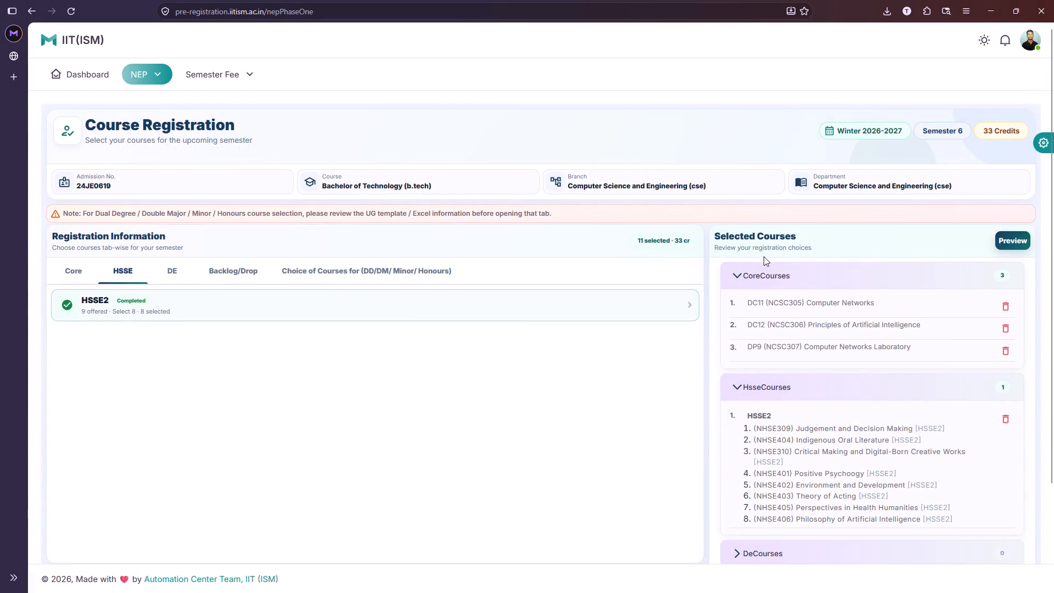
# Reopen the HSSE2 choices and review the priority order of the selected courses.
pyautogui.click(492, 290)
pyautogui.scroll(-3, 403, 353)
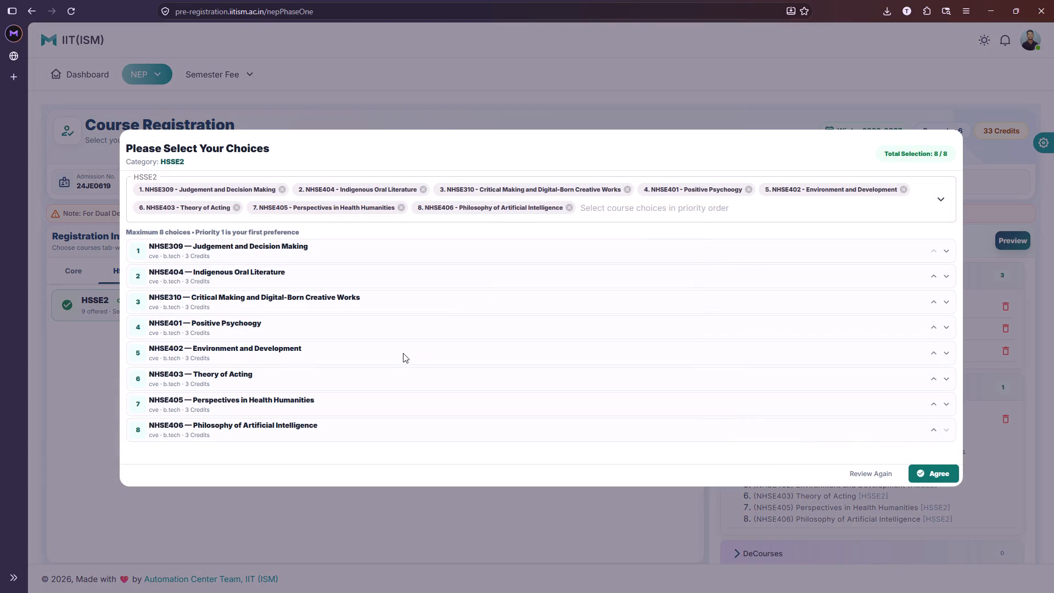
pyautogui.scroll(-5, 403, 353)
# Switch to the Humanities and Social Sciences CBCS catalogue and look through its open elective courses.
pyautogui.hotkey('ctrl', 'Tab')
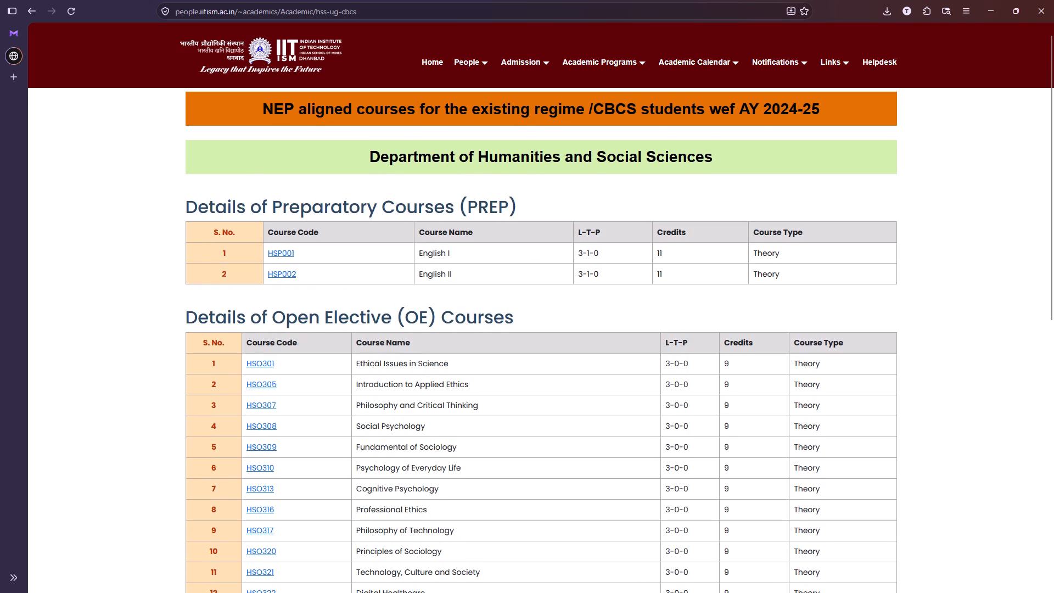
pyautogui.scroll(-1, 500, 164)
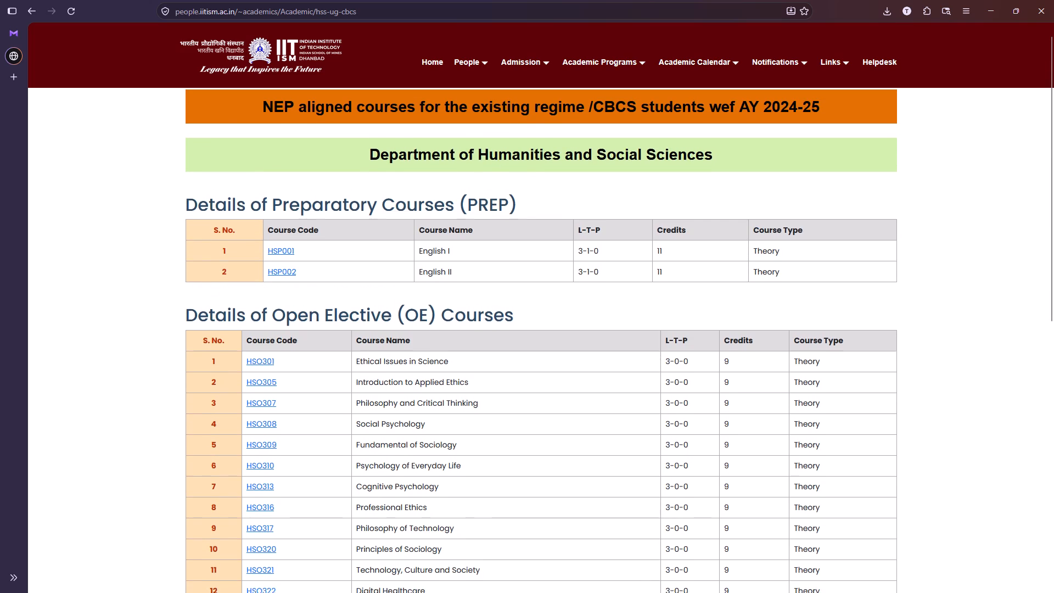
pyautogui.scroll(-1, 500, 164)
pyautogui.moveTo(500, 521); pyautogui.dragTo(323, 518)
pyautogui.moveTo(472, 496); pyautogui.dragTo(431, 500)
pyautogui.click(538, 479)
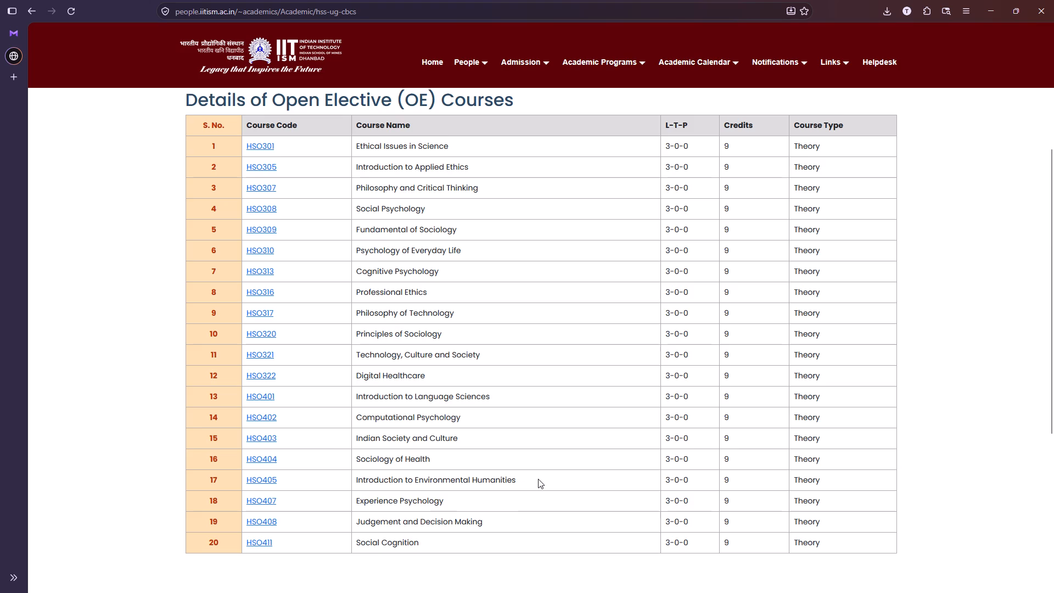
# Look at the NEP course catalogue for Humanities and Social Sciences, and return to the department list.
pyautogui.hotkey('alt', 'Left')
pyautogui.scroll(-1, 616, 524)
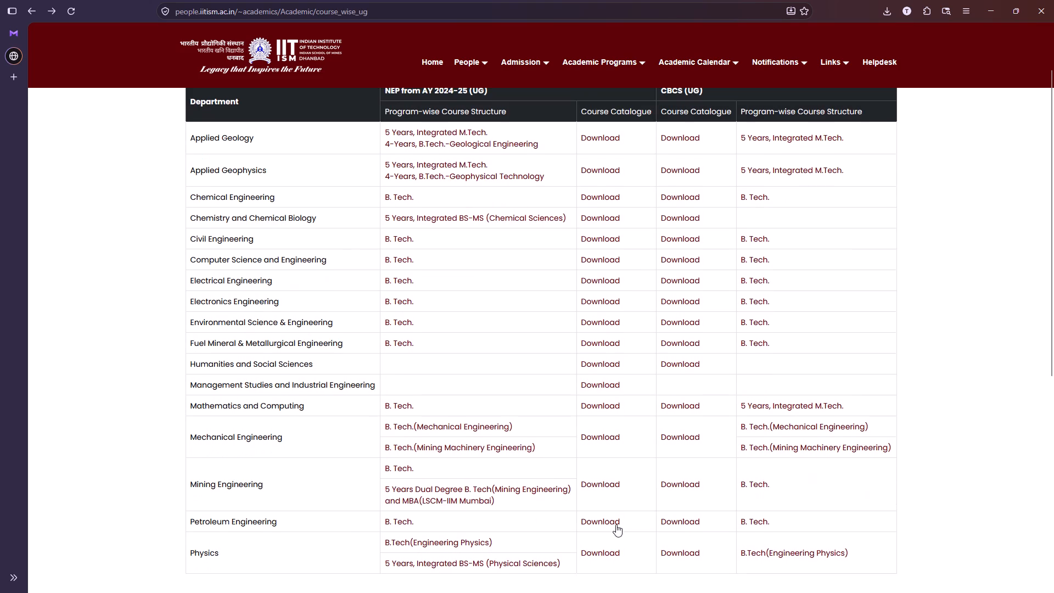
pyautogui.scroll(-1, 616, 524)
pyautogui.click(612, 361)
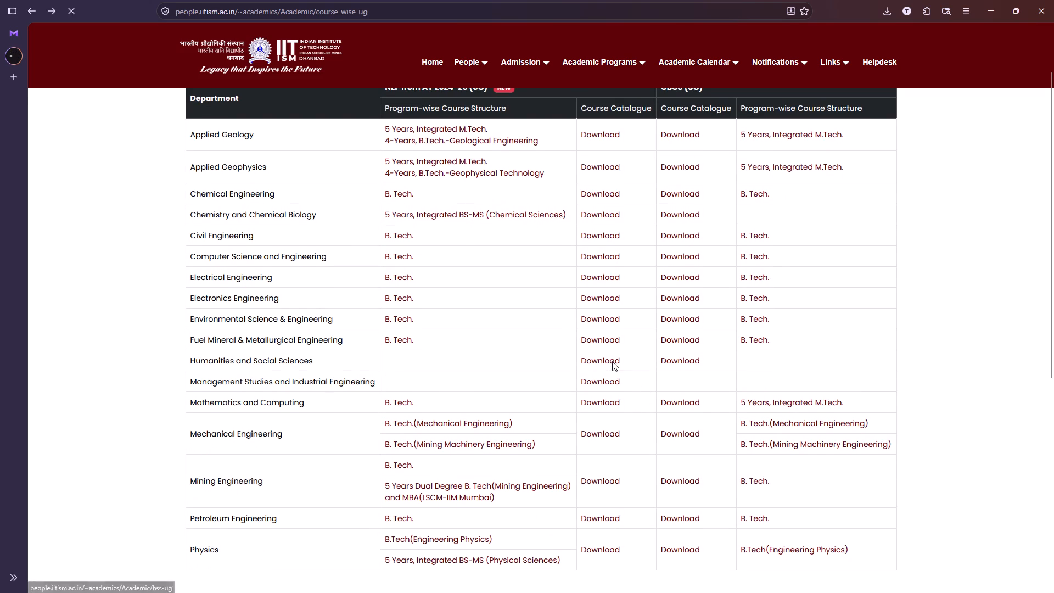
pyautogui.moveTo(556, 419); pyautogui.dragTo(410, 371)
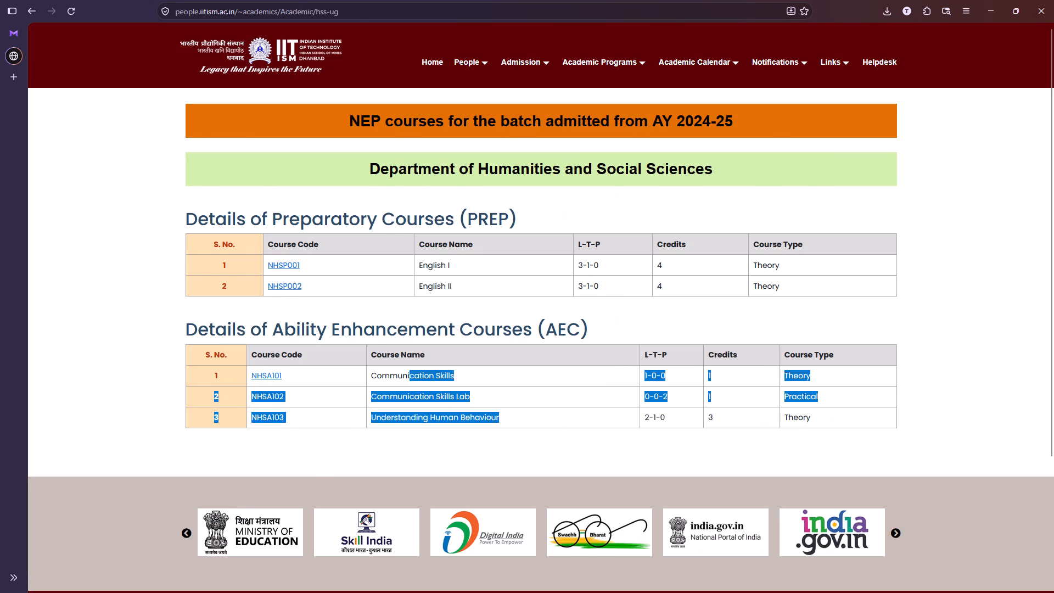
pyautogui.hotkey('alt', 'Left')
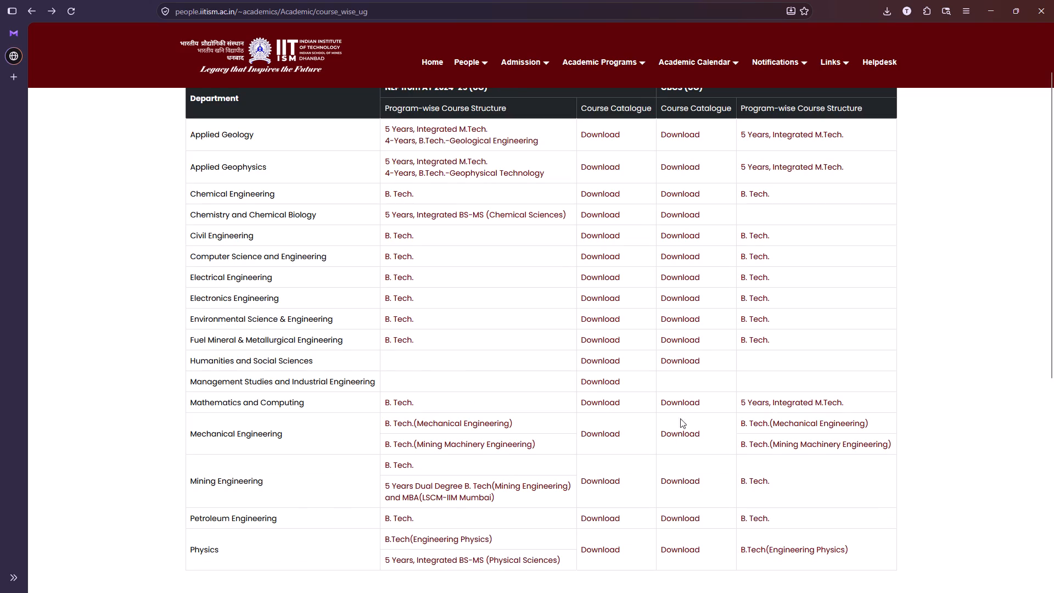
# Search the web in a new tab for "philosophy of ai iitism".
pyautogui.hotkey('ctrl', 't')
pyautogui.write('phi')
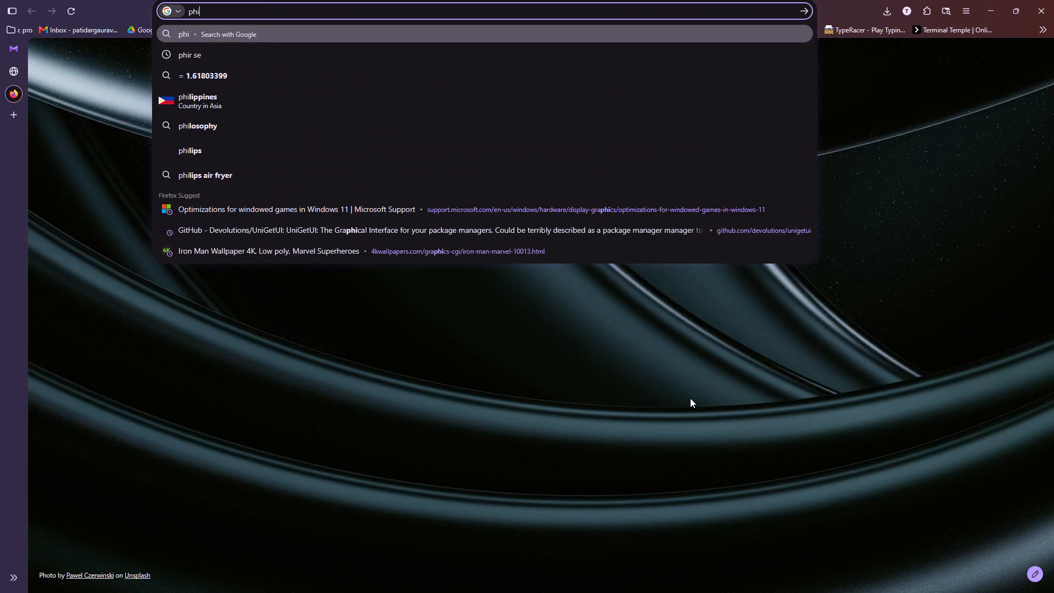
pyautogui.write('lo')
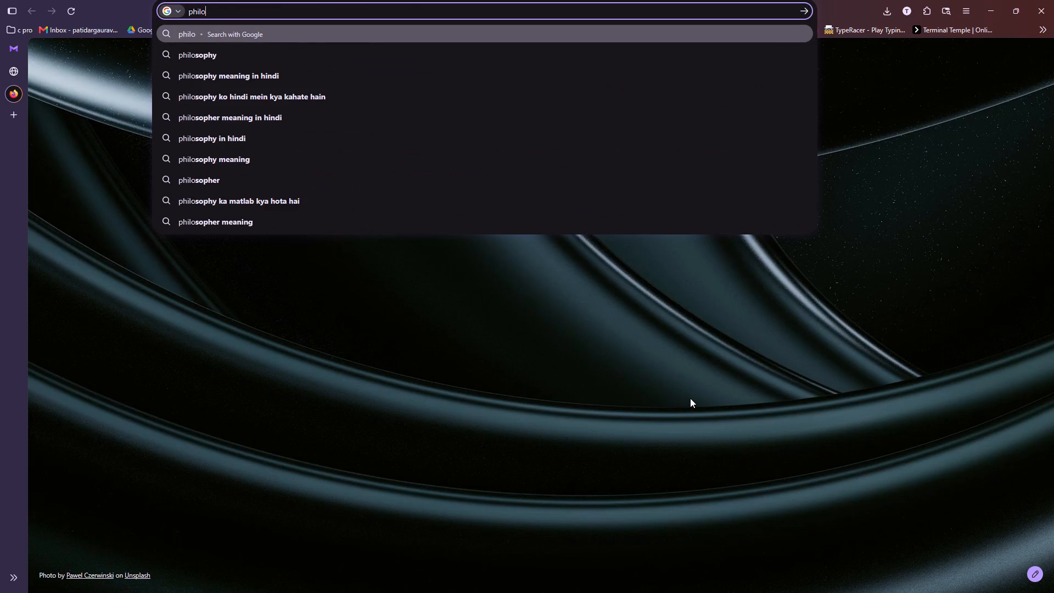
pyautogui.press('Down')
pyautogui.press('space')
pyautogui.write('of ia')
pyautogui.press('BackSpace')
pyautogui.press('BackSpace')
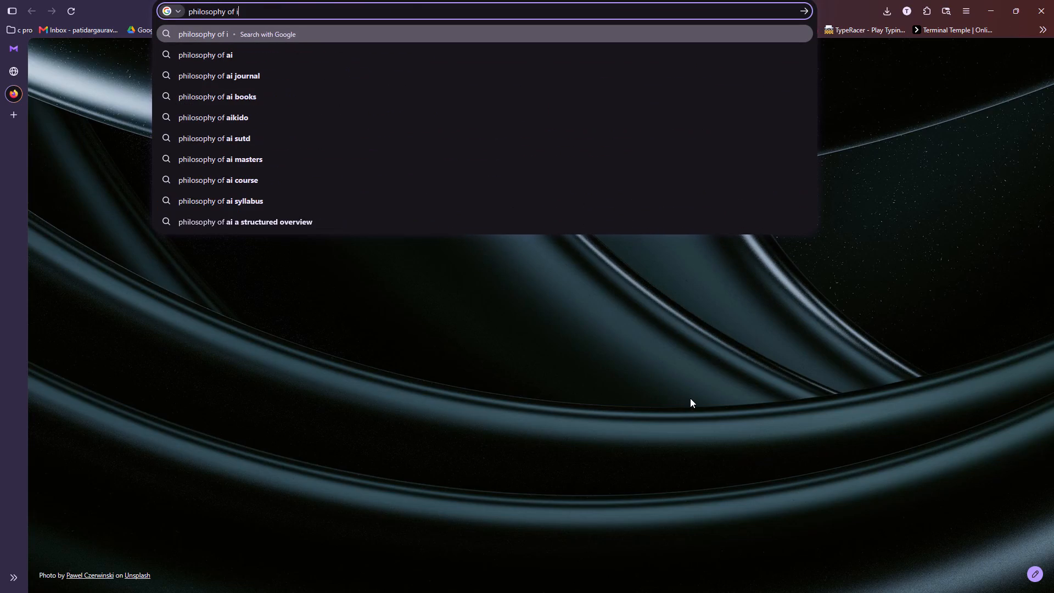
pyautogui.write('ai iitism')
pyautogui.press('Return')
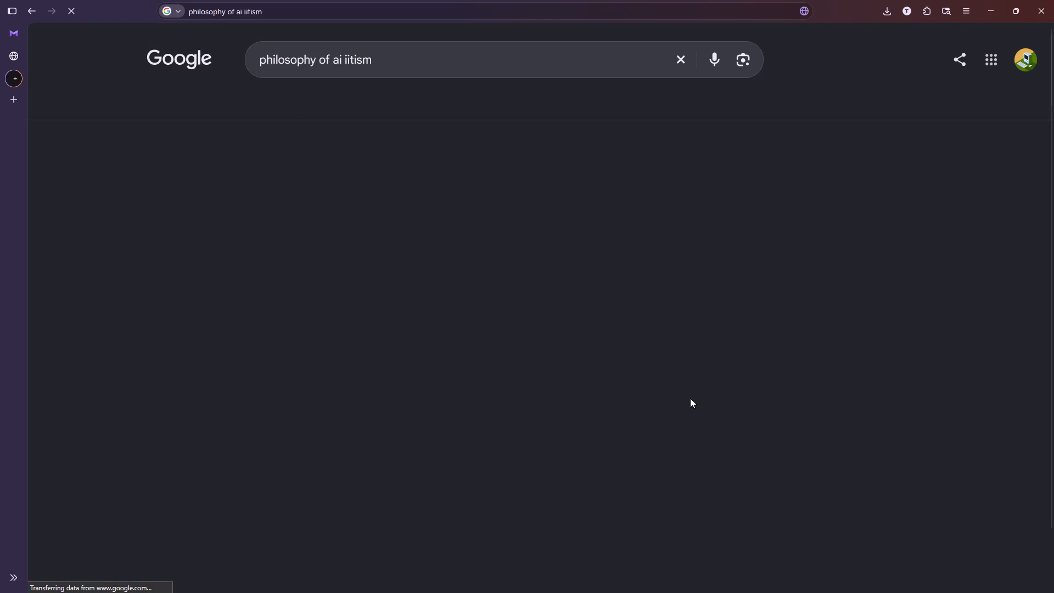
# Open the IIT/ISM Dhanbad "AI Courses" result and search that page for "phi".
pyautogui.scroll(-5, 337, 172)
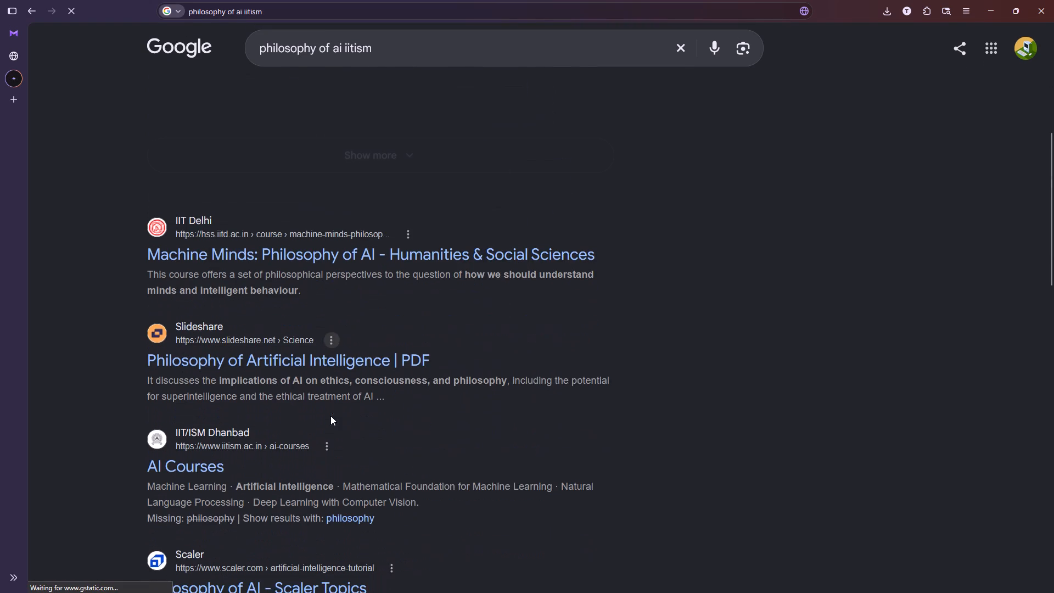
pyautogui.scroll(-1, 330, 416)
pyautogui.click(192, 486)
pyautogui.click(197, 481)
pyautogui.click(203, 474)
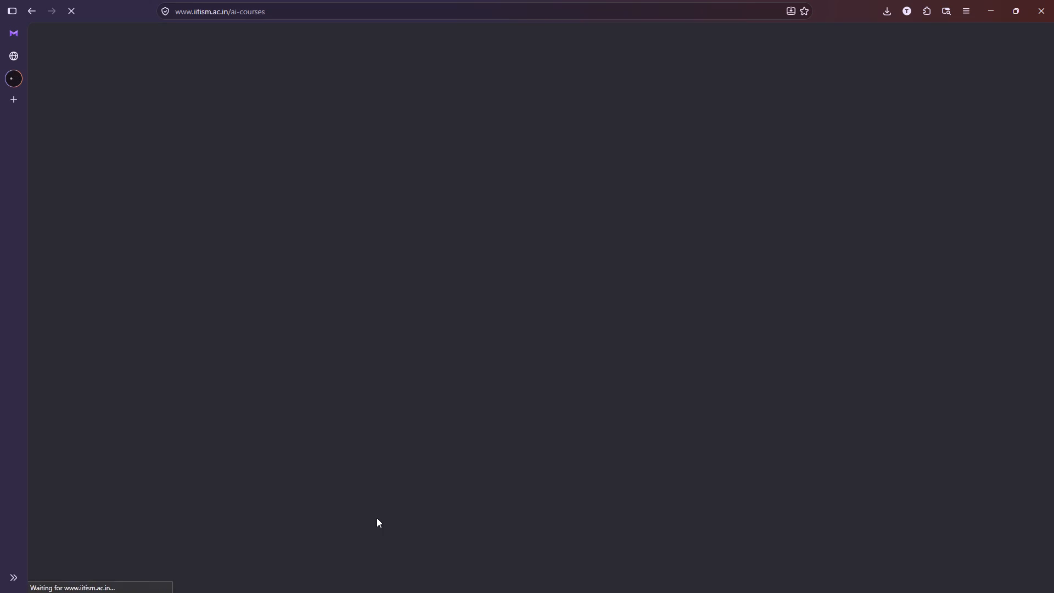
pyautogui.scroll(-1, 460, 387)
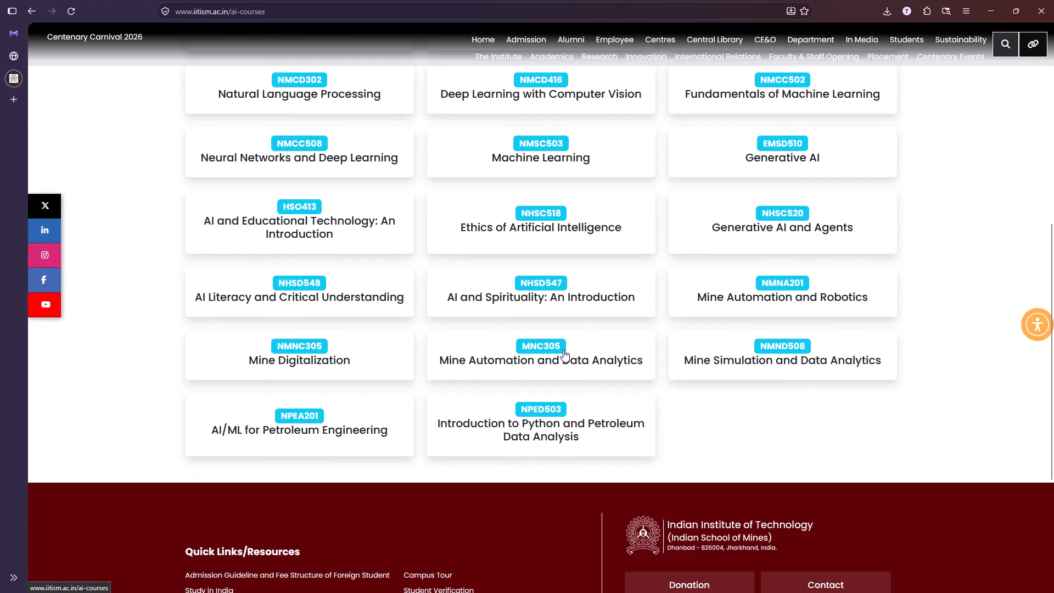
pyautogui.hotkey('ctrl', 'f')
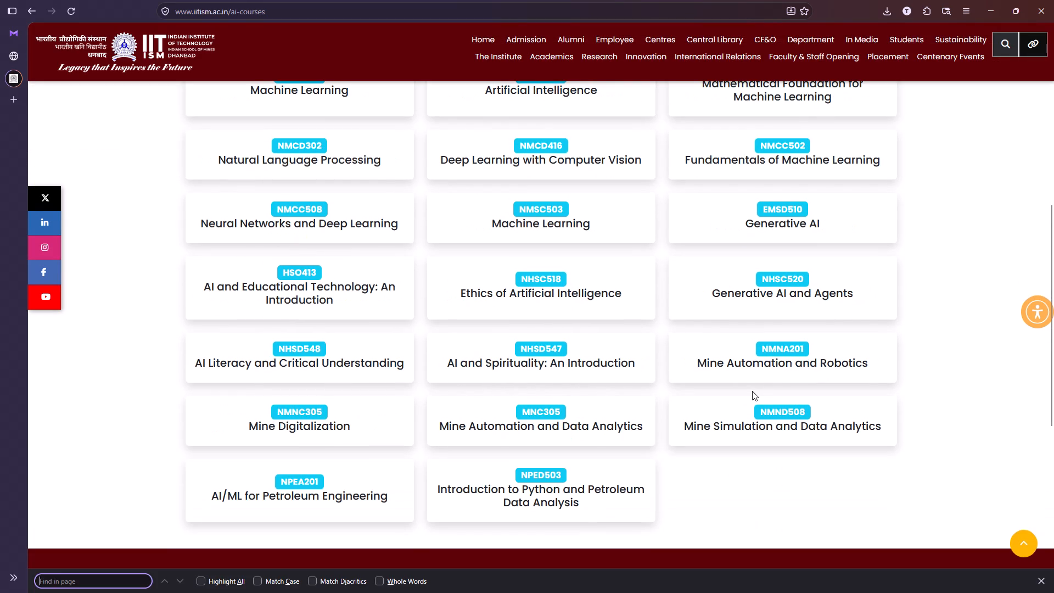
pyautogui.write('phi')
pyautogui.press('Return')
pyautogui.press('Return')
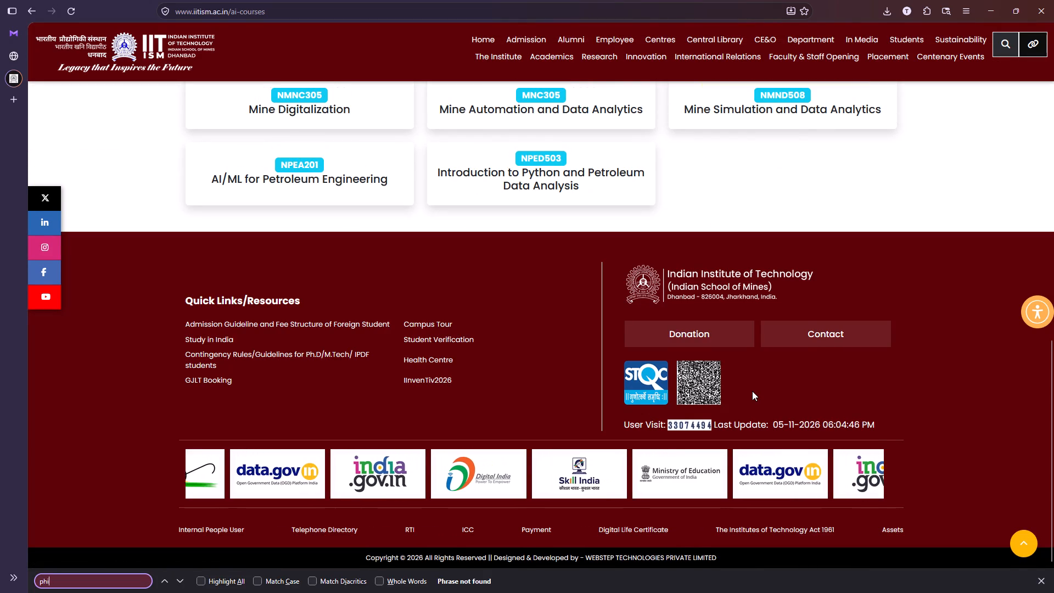
pyautogui.press('Escape')
pyautogui.press('Escape')
# Return from the AI Courses page to the search results and search the web for "hsse itiism".
pyautogui.hotkey('alt', 'Left')
pyautogui.scroll(-1, 604, 399)
pyautogui.scroll(1, 538, 436)
pyautogui.press('/')
pyautogui.hotkey('ctrl', 'BackSpace')
pyautogui.hotkey('ctrl', 'BackSpace')
pyautogui.hotkey('ctrl', 'BackSpace')
pyautogui.hotkey('ctrl', 'BackSpace')
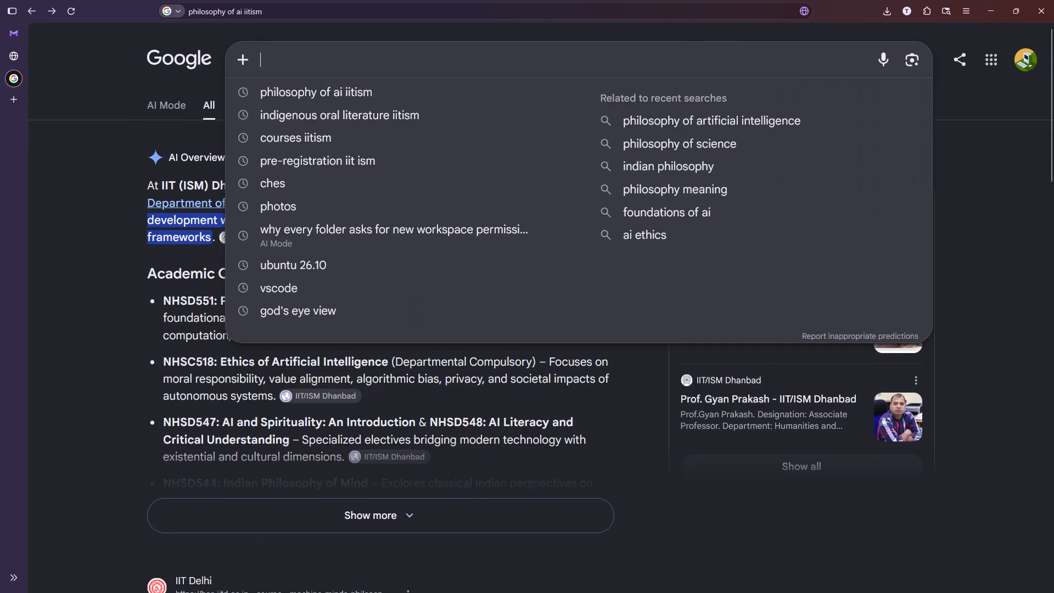
pyautogui.hotkey('ctrl', 'BackSpace')
pyautogui.write('hssse')
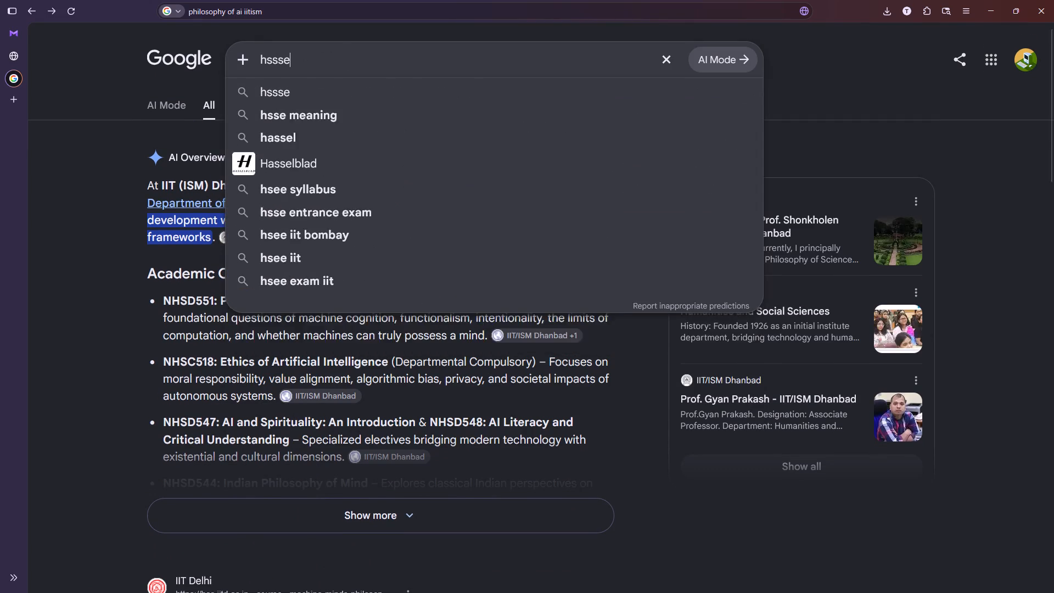
pyautogui.press('BackSpace')
pyautogui.press('BackSpace')
pyautogui.write('e itiism')
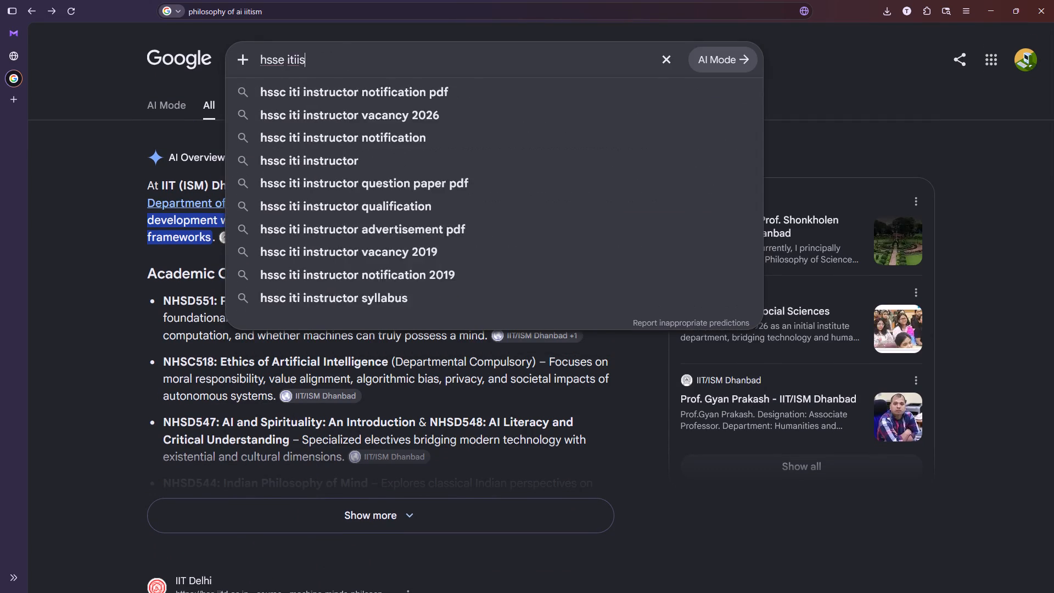
pyautogui.press('Return')
# Open the "Department of Humanities and Social Sciences" result, look through the page for course information, and return to the search results.
pyautogui.click(249, 221)
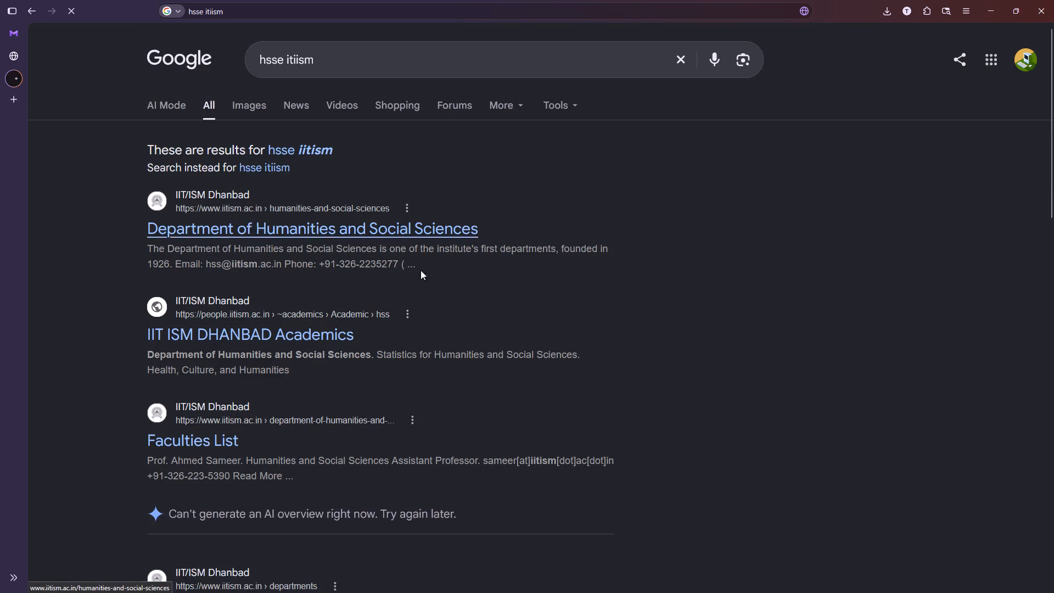
pyautogui.scroll(-12, 574, 321)
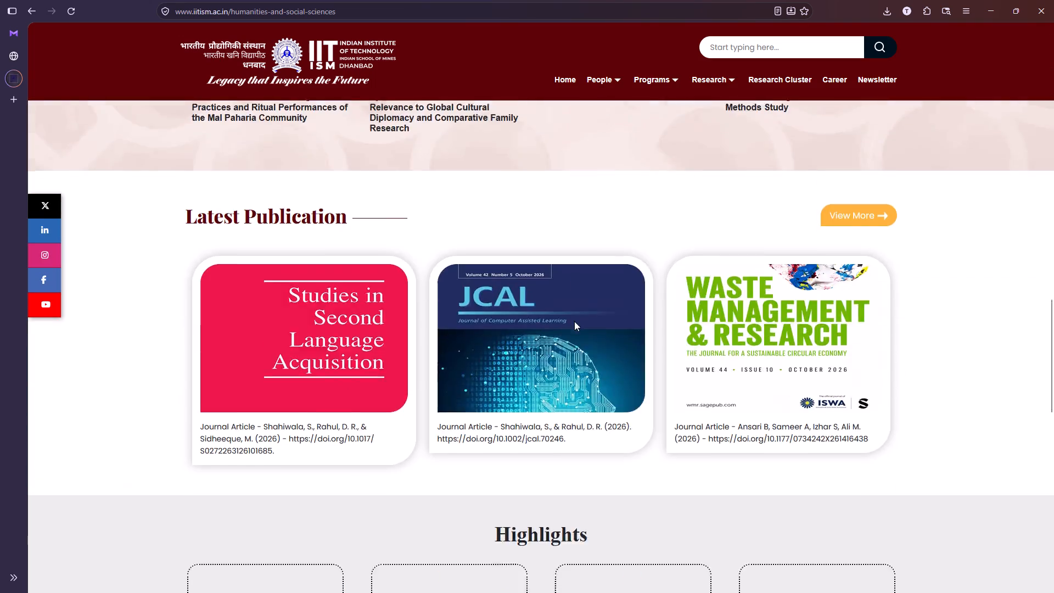
pyautogui.scroll(-4, 574, 321)
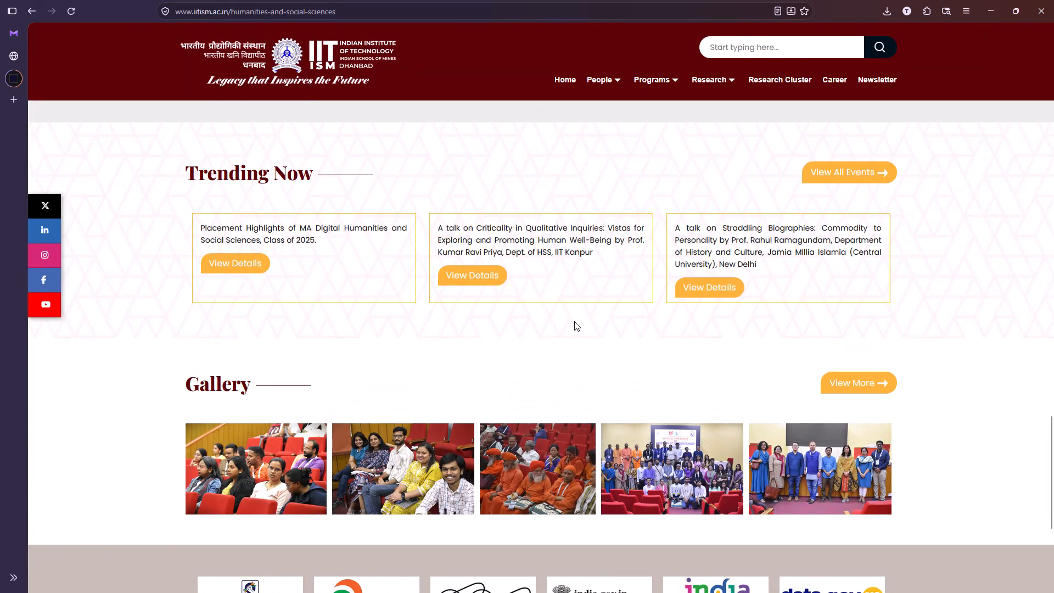
pyautogui.scroll(-1, 574, 321)
pyautogui.hotkey('alt', 'Left')
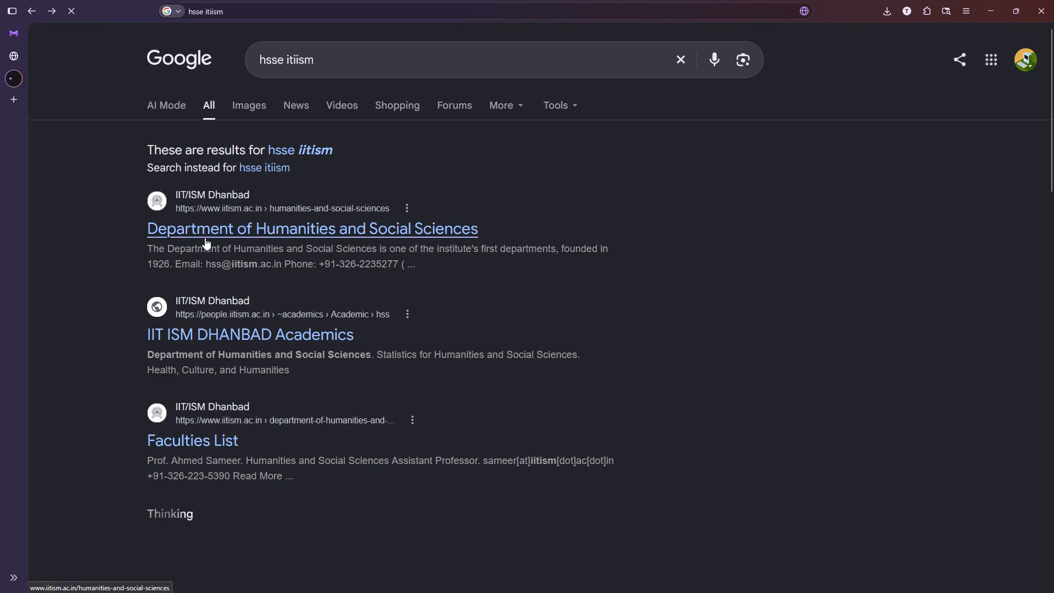
# Open the "IIT ISM DHANBAD Academics" result and look through the Humanities and Social Sciences course tables.
pyautogui.click(211, 338)
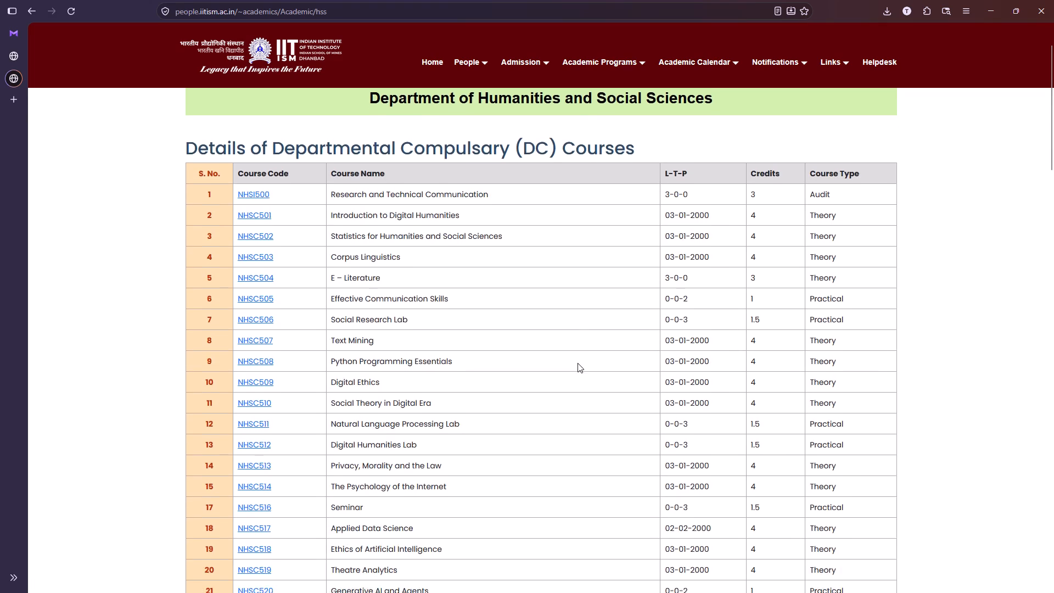
pyautogui.scroll(-9, 578, 363)
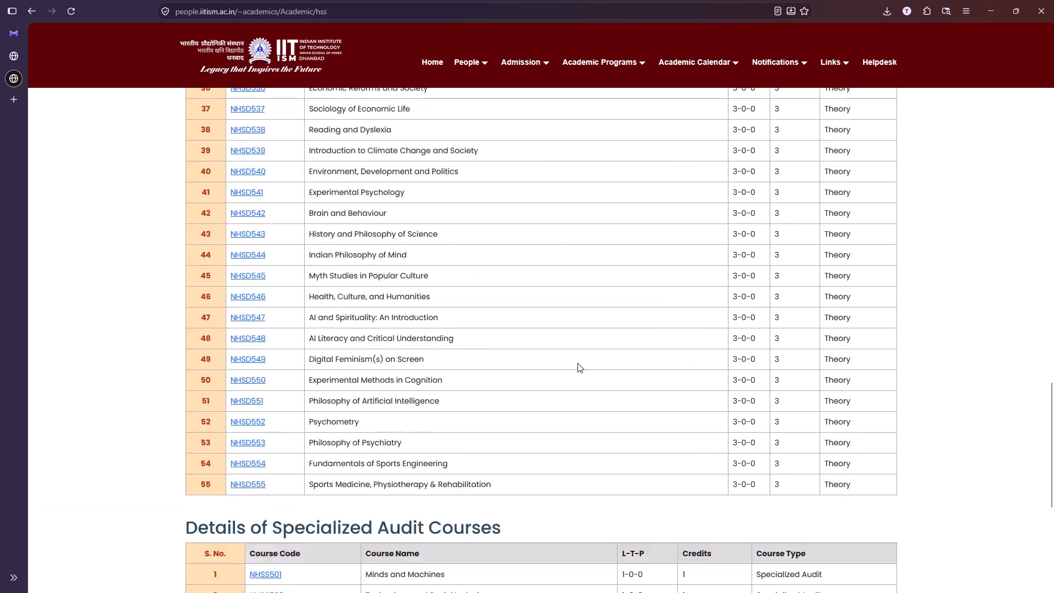
# Search the Humanities and Social Sciences course page for "phi" and go through the matching entries among the Departmental Elective courses.
pyautogui.scroll(-7, 578, 363)
pyautogui.scroll(7, 578, 363)
pyautogui.hotkey('ctrl', 'f')
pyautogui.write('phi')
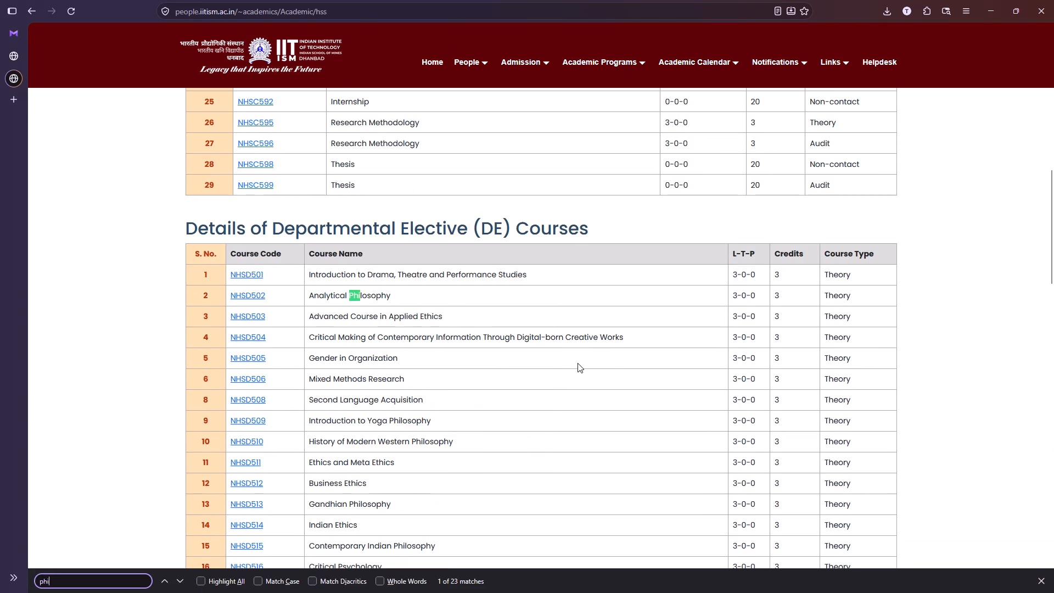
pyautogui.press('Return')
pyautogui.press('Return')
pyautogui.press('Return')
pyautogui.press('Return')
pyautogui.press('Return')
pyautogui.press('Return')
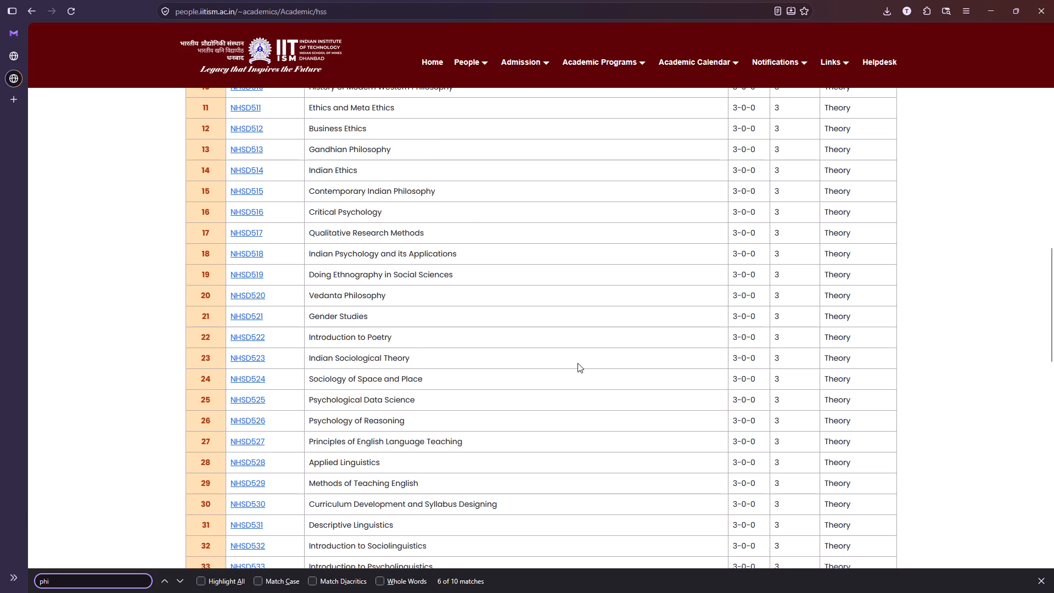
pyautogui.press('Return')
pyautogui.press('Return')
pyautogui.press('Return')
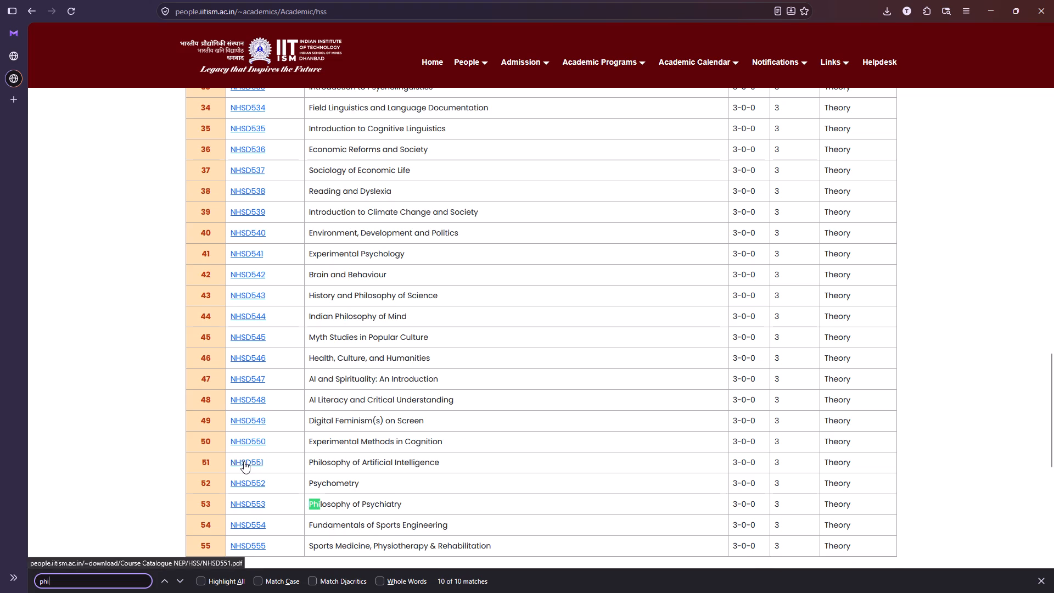
pyautogui.scroll(1, 394, 286)
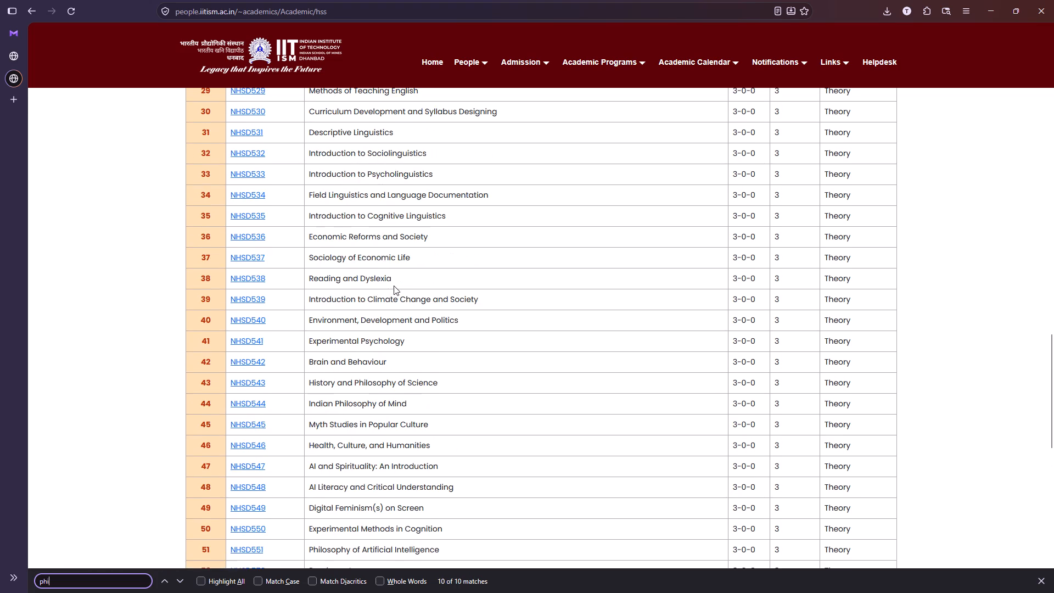
pyautogui.scroll(-2, 394, 286)
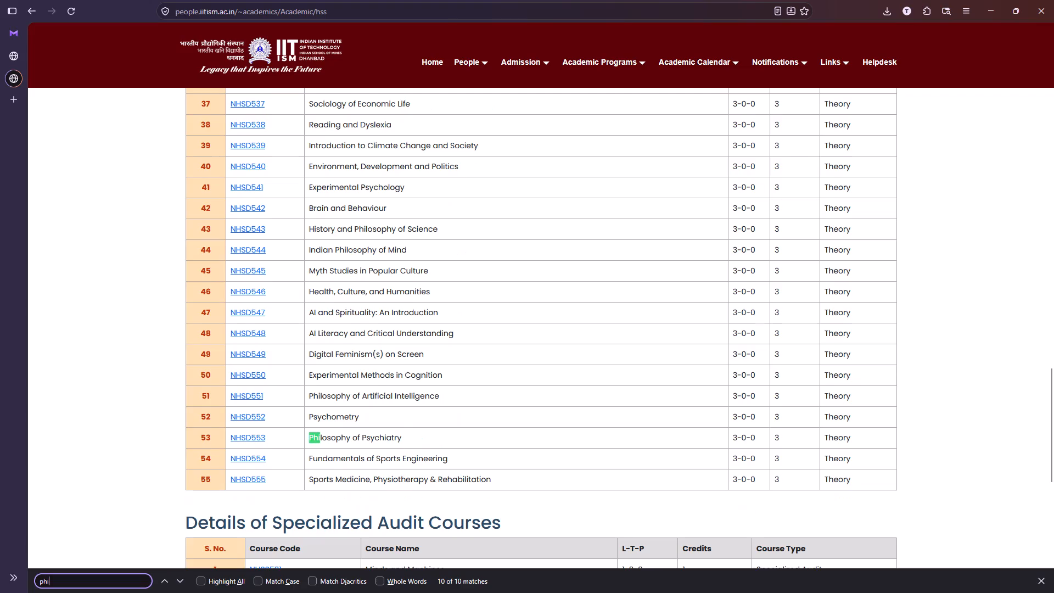
# Copy the web address of the Humanities and Social Sciences course page.
pyautogui.hotkey('ctrl', 'l')
pyautogui.hotkey('ctrl', 'c')
pyautogui.click(436, 429)
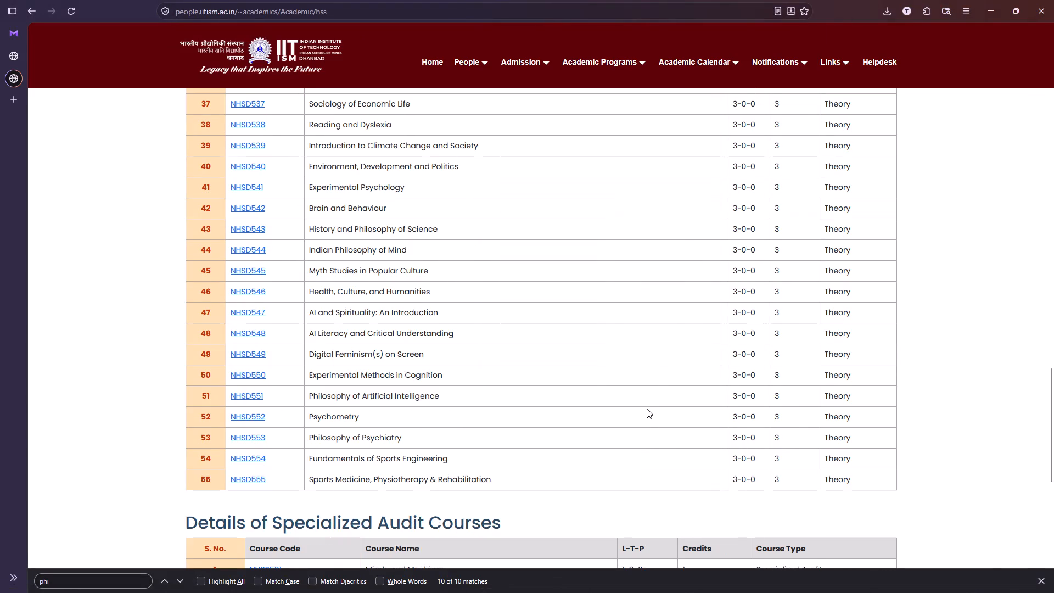
# Open a new blank browser tab alongside the course page.
pyautogui.hotkey('ctrl', 't')
pyautogui.keyDown('ctrl'); pyautogui.click(647, 409); pyautogui.keyUp('ctrl')
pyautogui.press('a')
pyautogui.press('BackSpace')
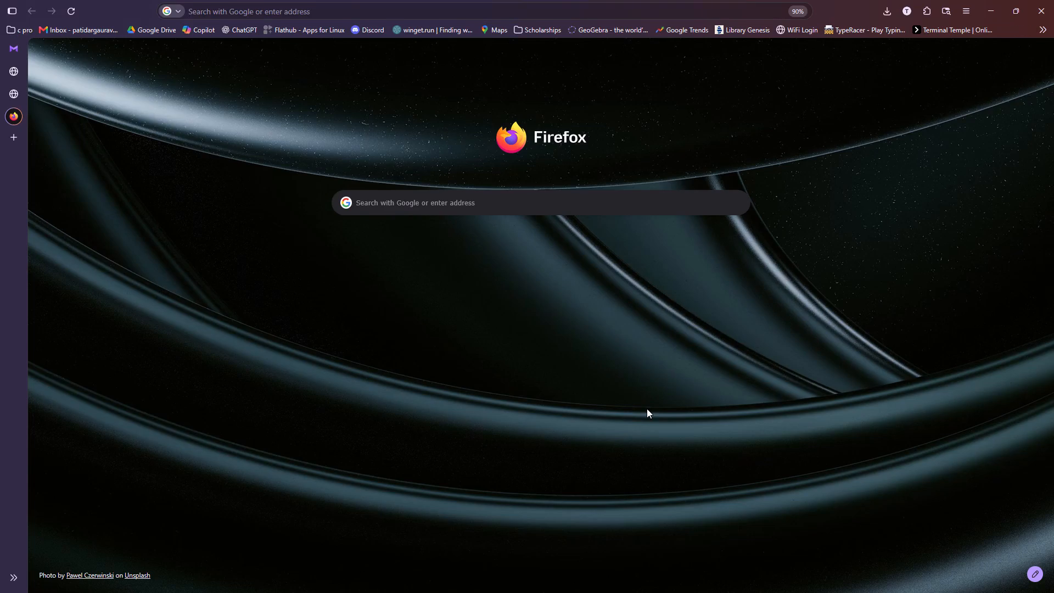
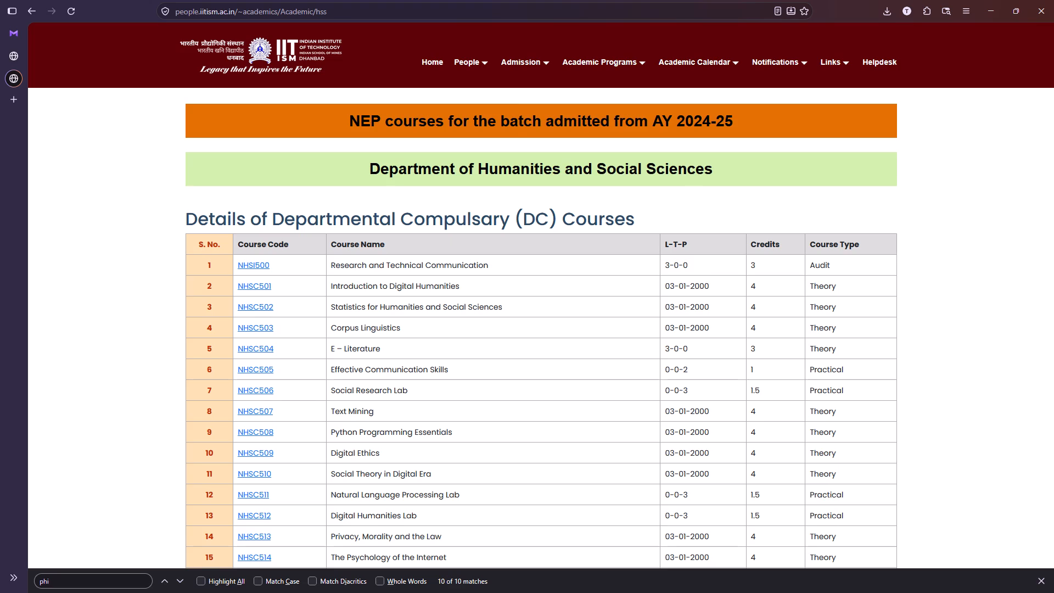
# Look through the Humanities and Social Sciences course tables and search the page for "ind".
pyautogui.scroll(-1, 516, 131)
pyautogui.scroll(-1, 500, 204)
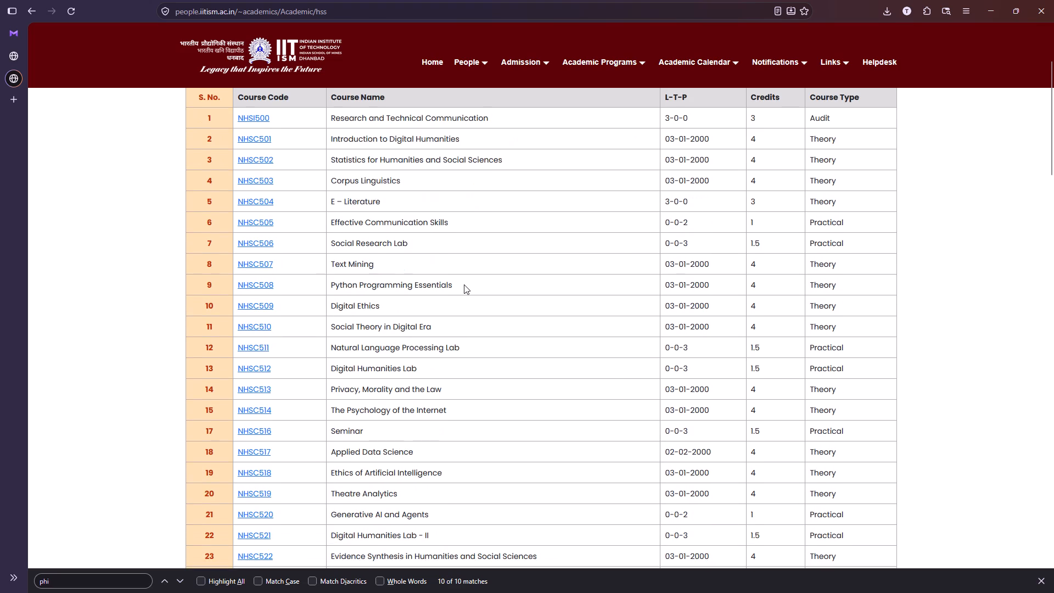
pyautogui.click(464, 284)
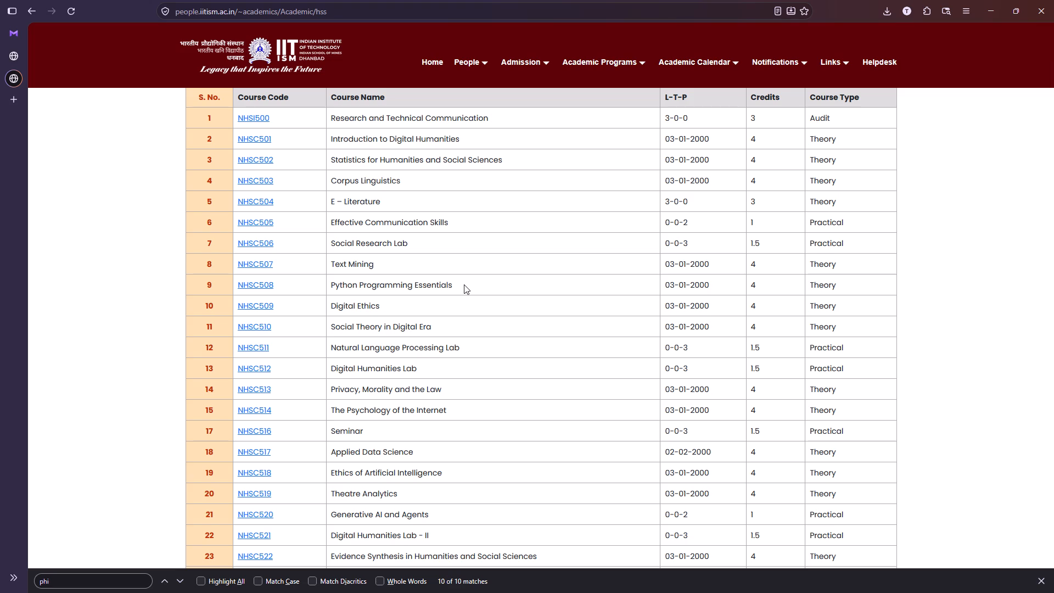
pyautogui.scroll(1, 464, 284)
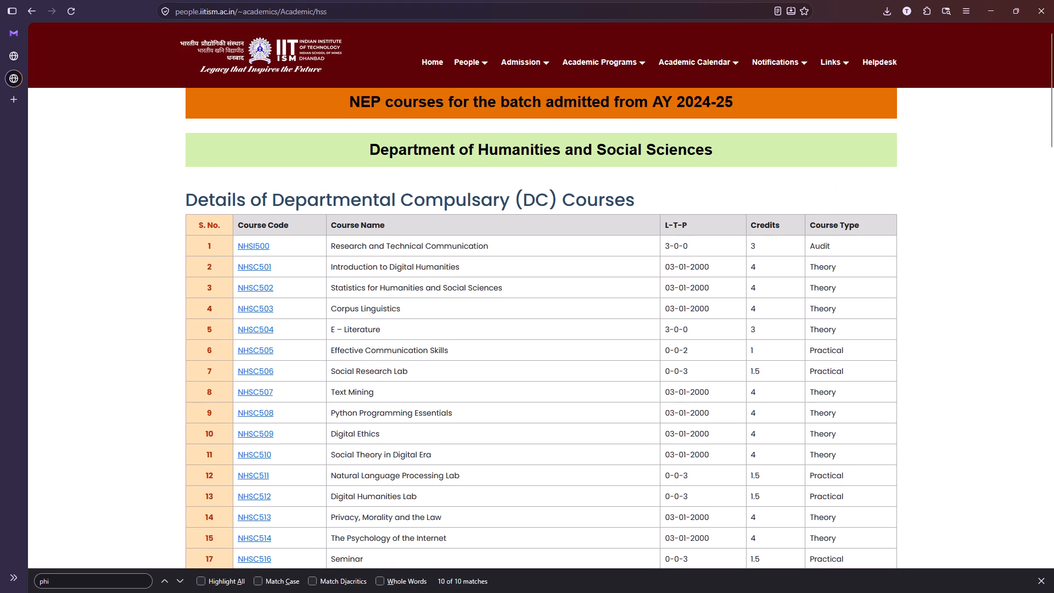
pyautogui.scroll(-3, 464, 284)
pyautogui.hotkey('ctrl', 'f')
pyautogui.keyDown('ctrl'); pyautogui.click(464, 284); pyautogui.keyUp('ctrl')
pyautogui.write('ind')
pyautogui.press('Escape')
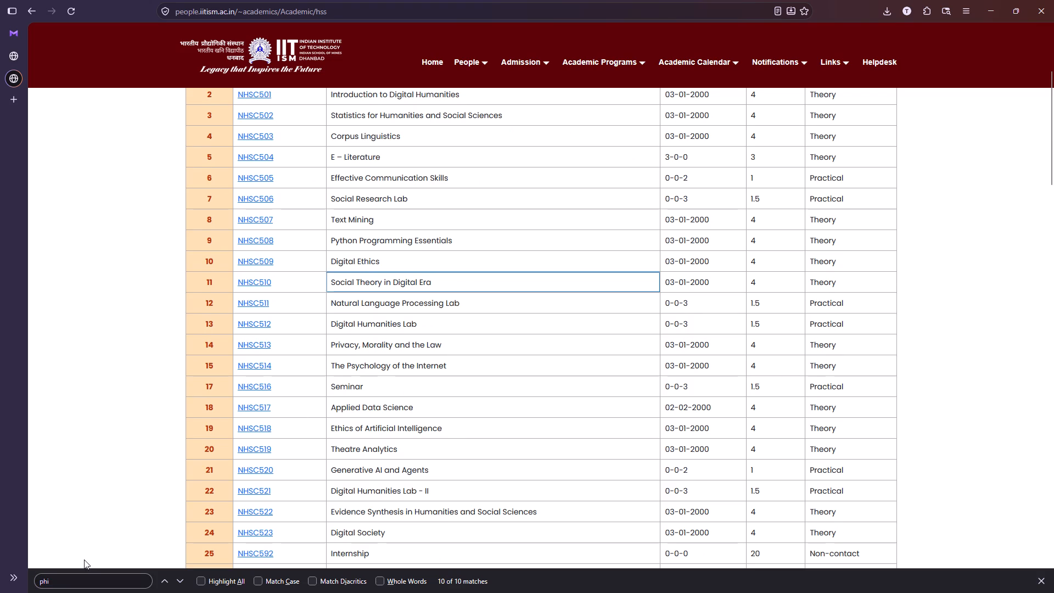
pyautogui.hotkey('ctrl', 'f')
pyautogui.write('ind')
pyautogui.press('e')
pyautogui.press('BackSpace')
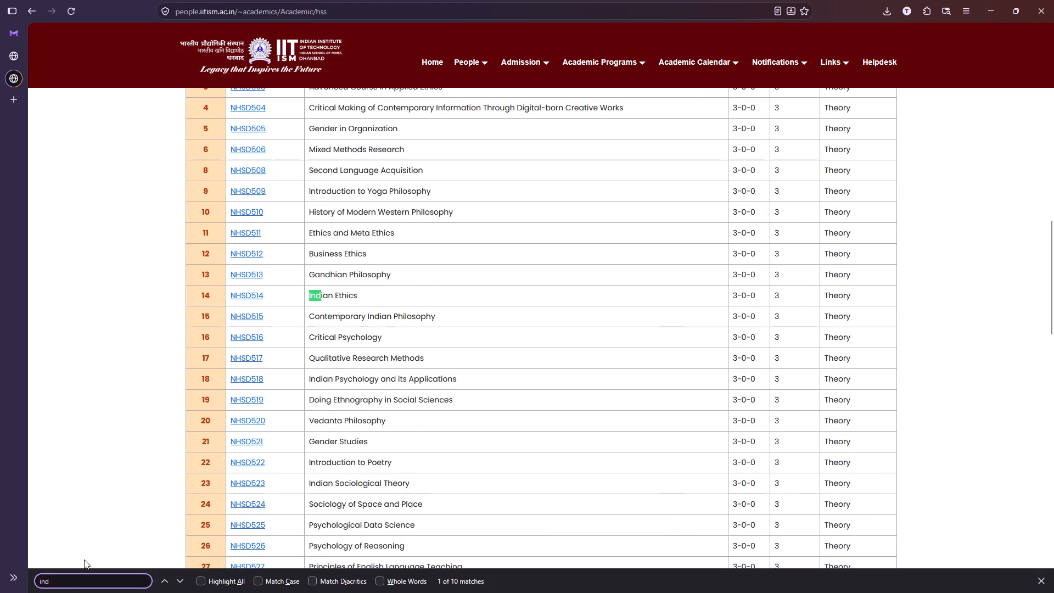
# Search the course page for "oral" and read the courses around the match.
pyautogui.hotkey('ctrl', 'BackSpace')
pyautogui.write('oral')
pyautogui.press('Return')
pyautogui.press('Return')
pyautogui.press('Return')
pyautogui.press('Return')
pyautogui.press('Return')
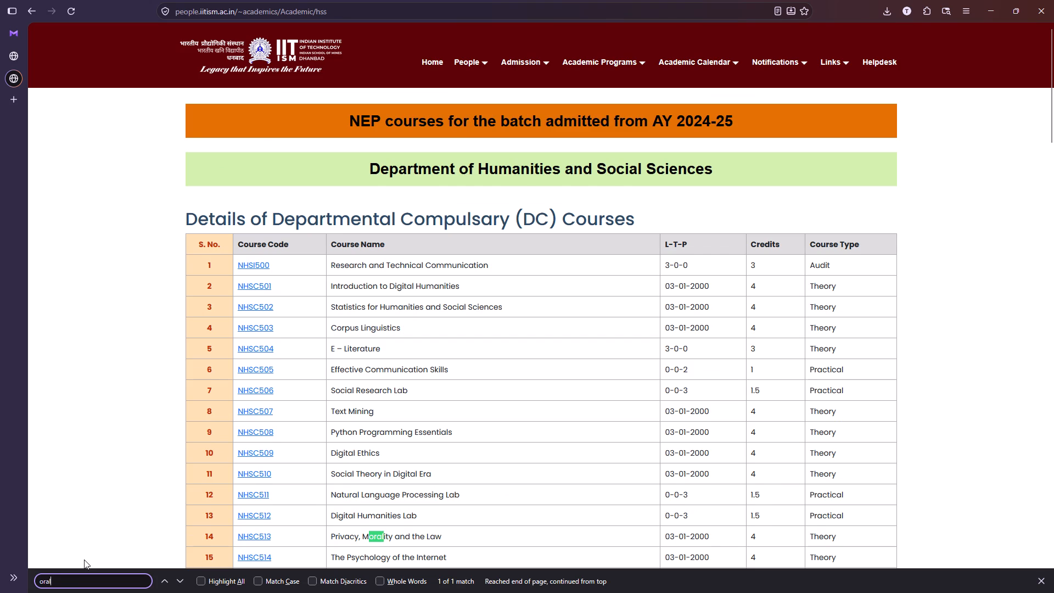
pyautogui.press('Return')
pyautogui.scroll(-1, 273, 578)
pyautogui.scroll(-2, 345, 457)
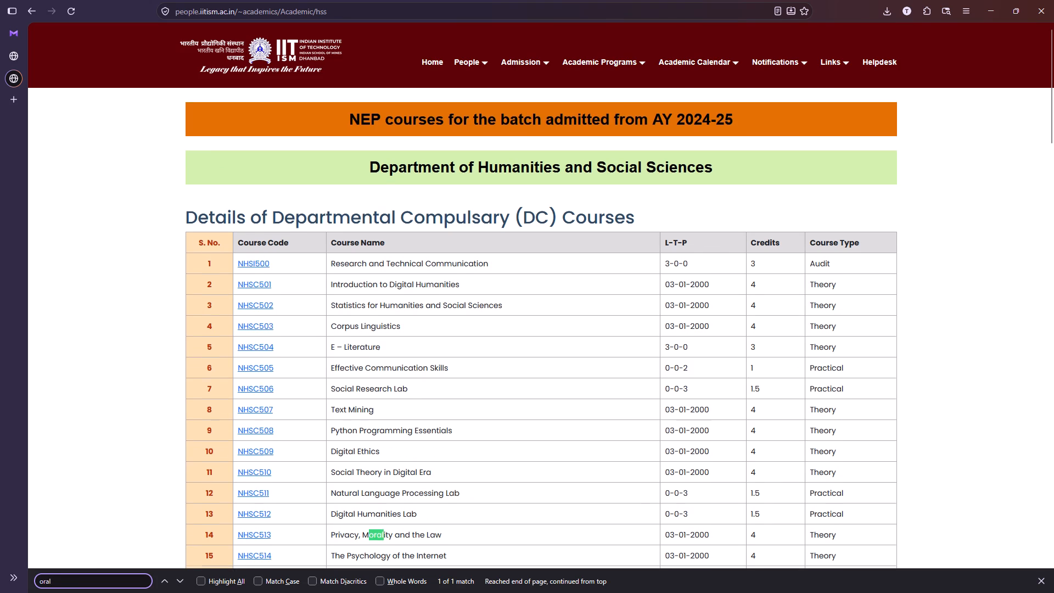
pyautogui.scroll(-1, 345, 457)
pyautogui.click(474, 413)
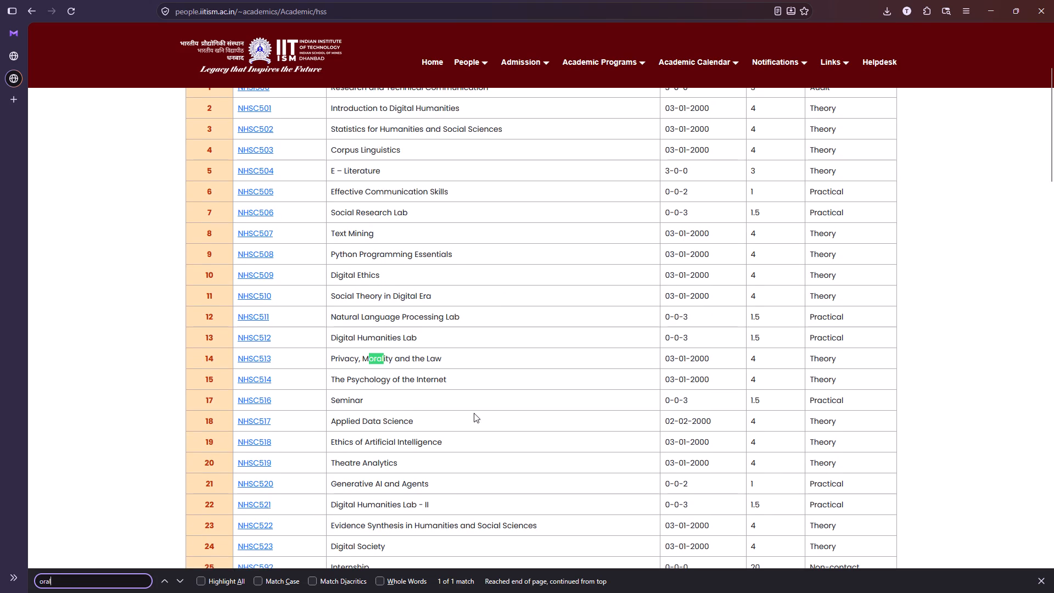
pyautogui.scroll(3, 474, 413)
# Switch back to the pre-registration form and agree to the eight HSSE2 choices in their current order.
pyautogui.hotkey('ctrl', 'Tab')
pyautogui.scroll(-2, 621, 371)
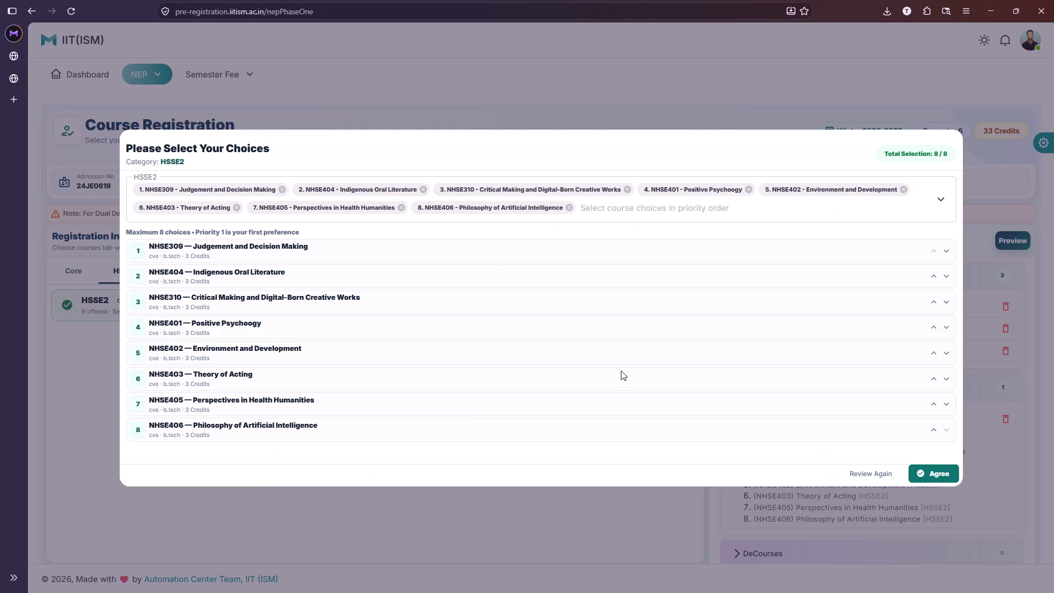
pyautogui.scroll(-2, 621, 371)
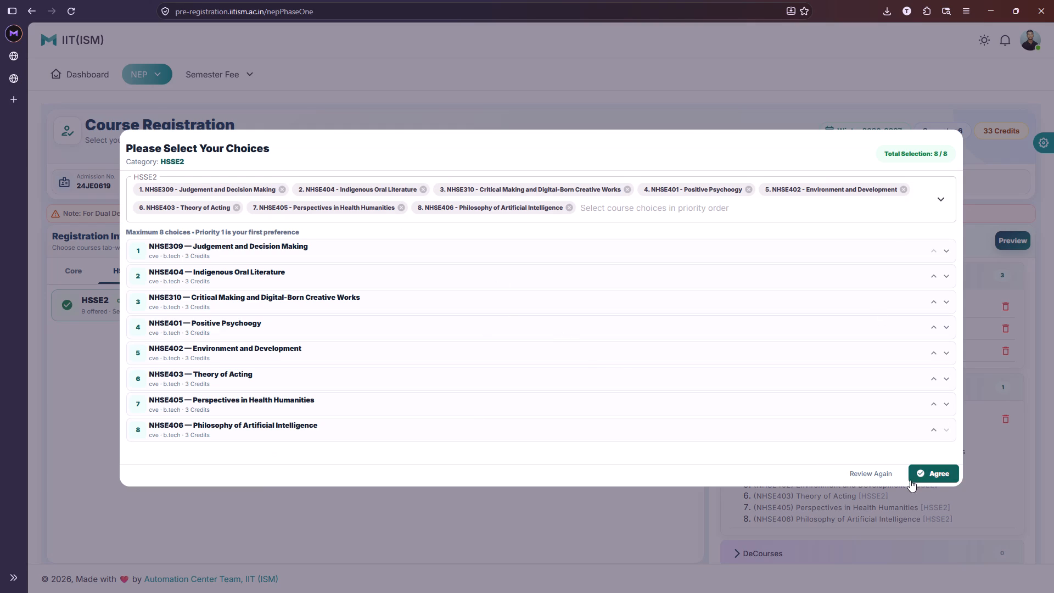
pyautogui.click(910, 480)
# Choose the DE2 electives NCSD306 Introduction to Deep Learning first and NCSD303 Cryptography second, and agree to them.
pyautogui.click(203, 281)
pyautogui.click(176, 275)
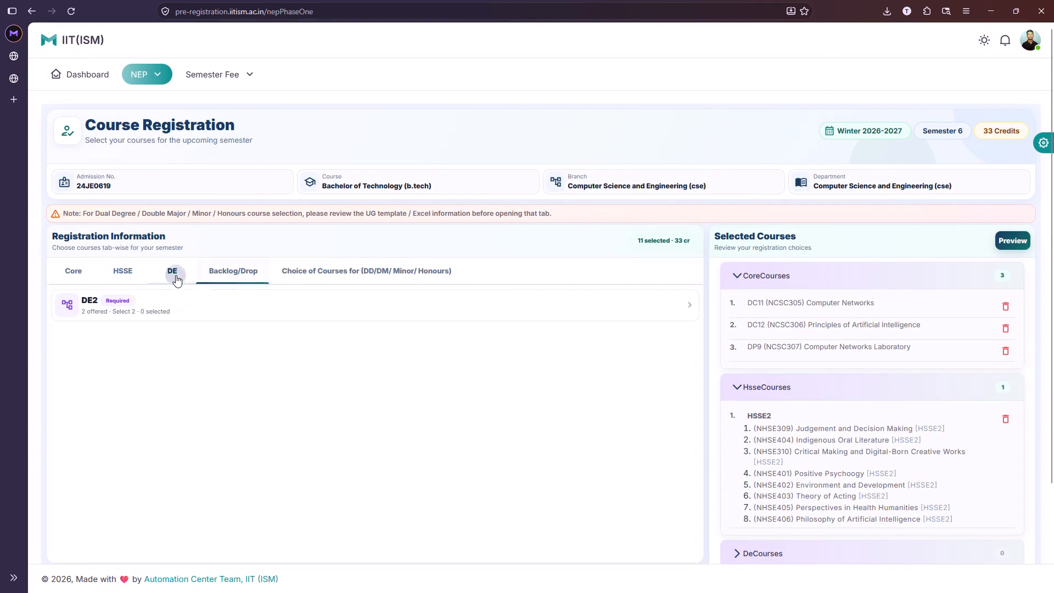
pyautogui.click(195, 311)
pyautogui.click(339, 206)
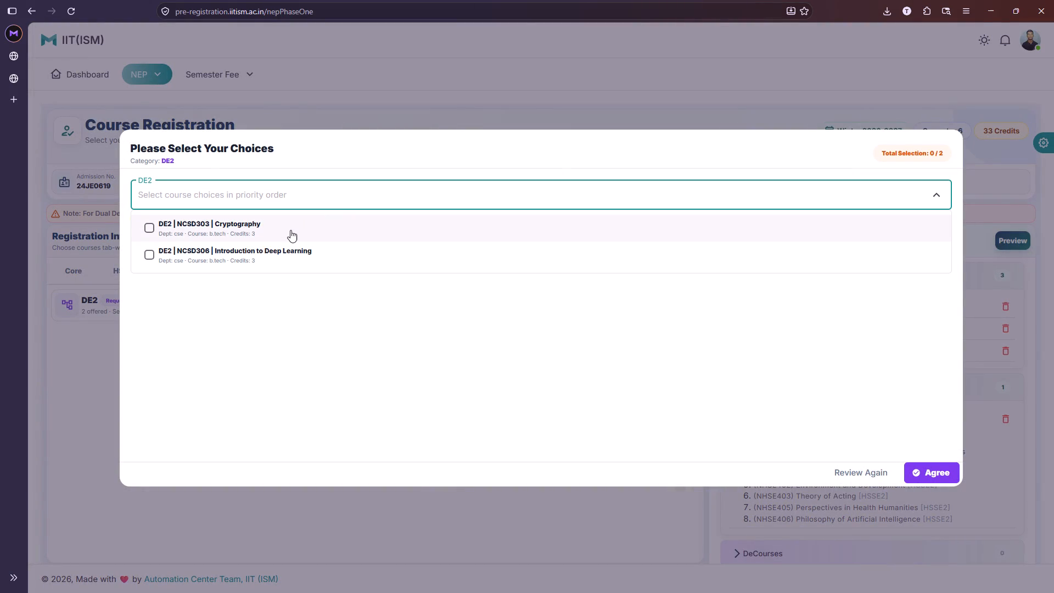
pyautogui.click(268, 251)
pyautogui.click(267, 235)
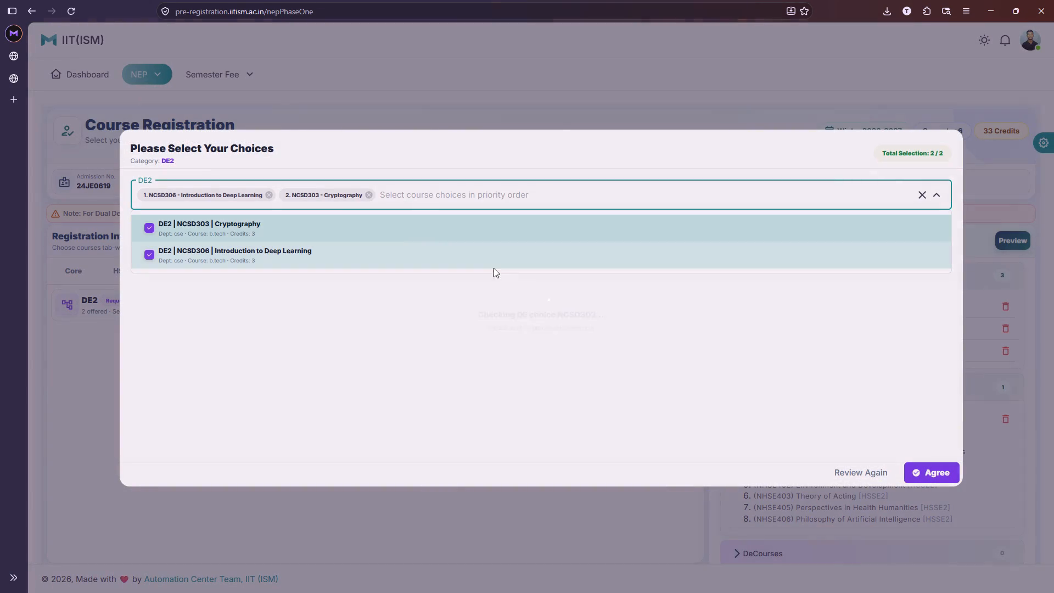
pyautogui.click(937, 476)
pyautogui.click(281, 297)
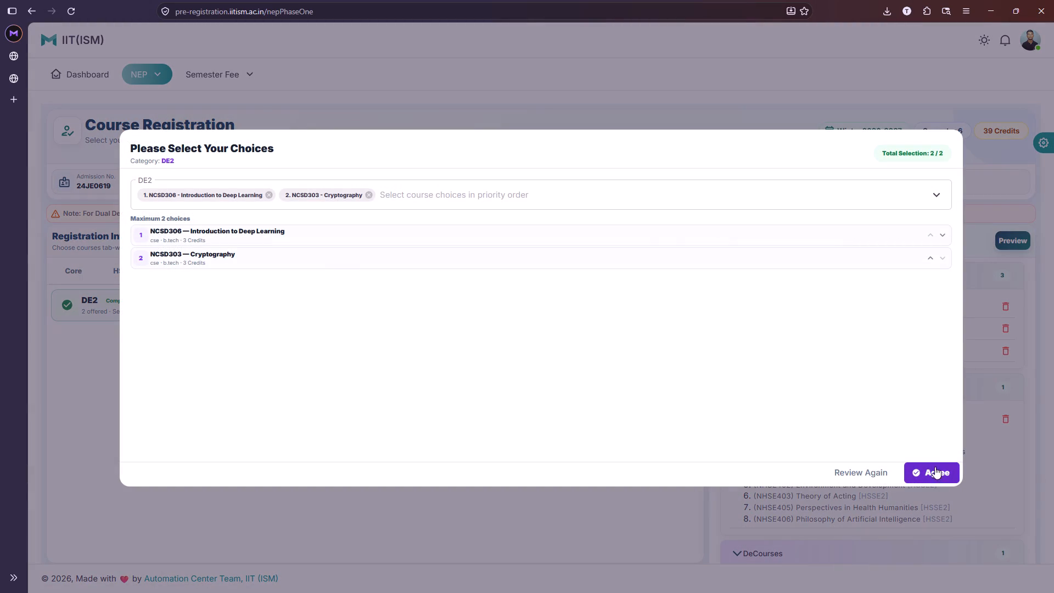
pyautogui.click(935, 464)
# Confirm having reviewed the DD/DM/Minor/Honour course information and open the Choice of Courses section.
pyautogui.click(244, 269)
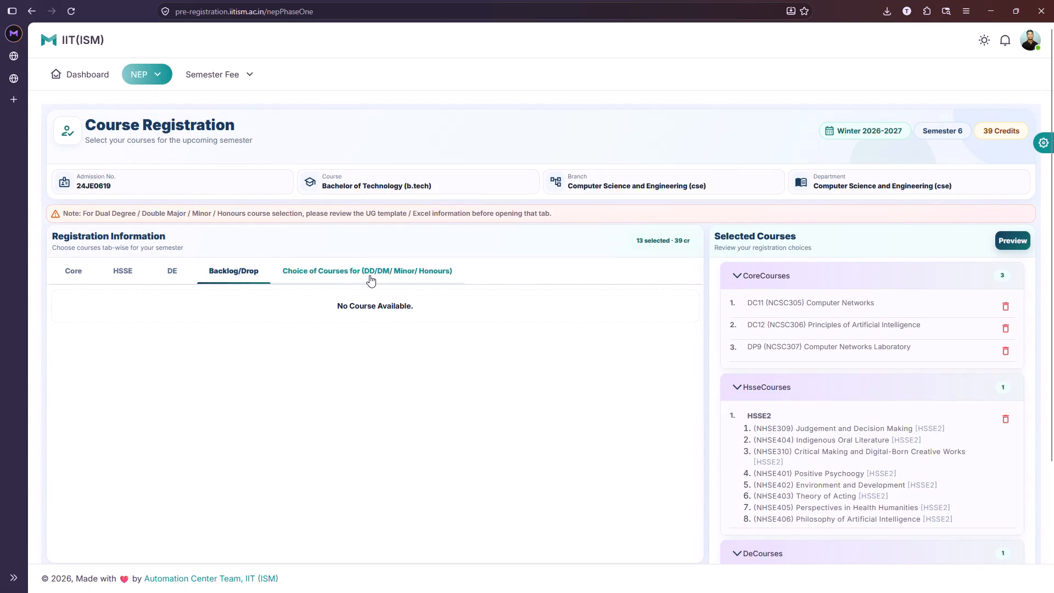
pyautogui.click(369, 275)
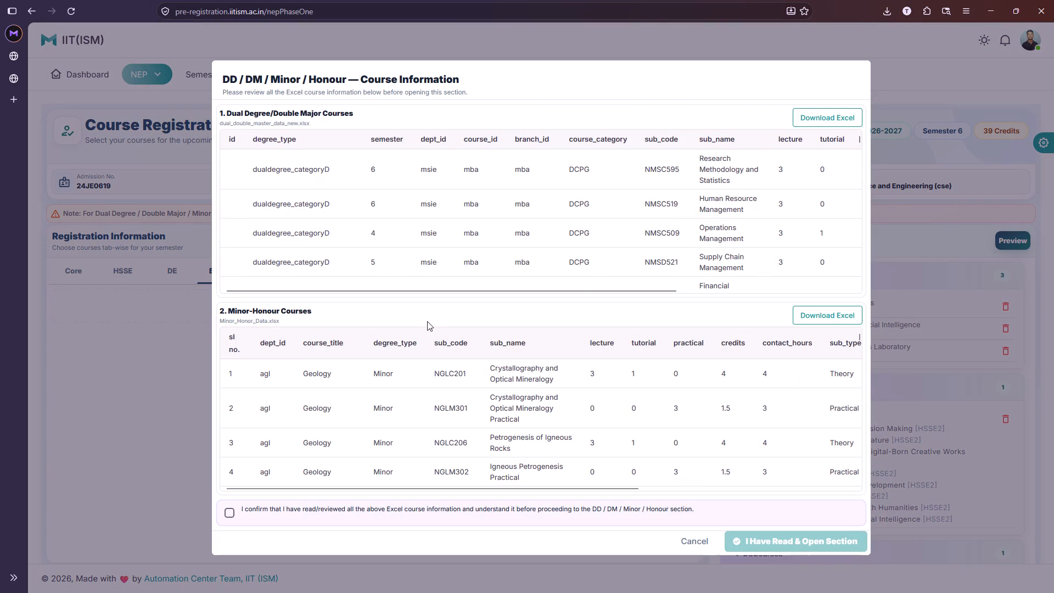
pyautogui.click(295, 508)
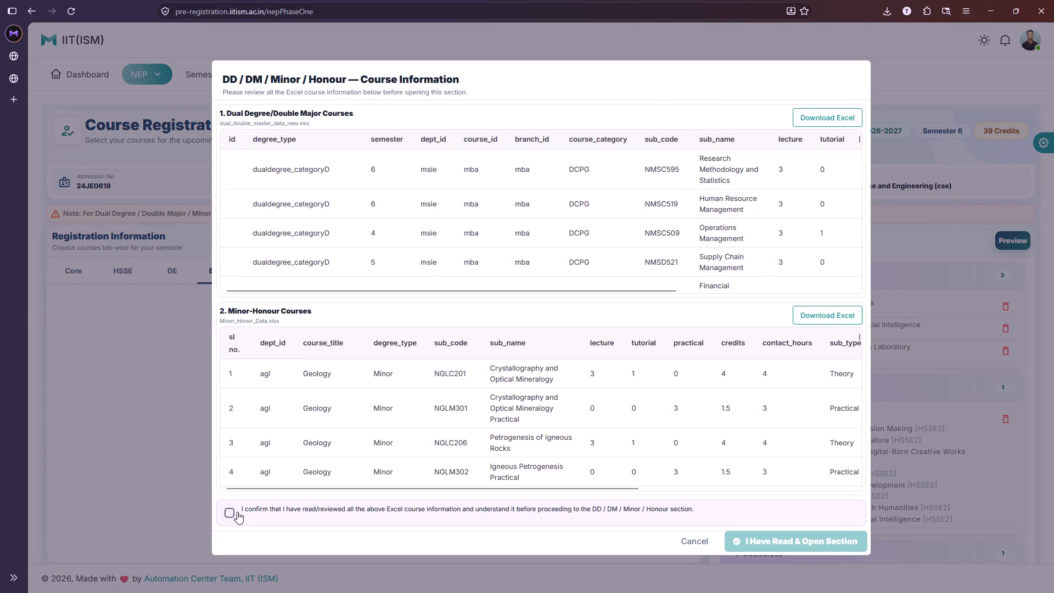
pyautogui.click(237, 512)
pyautogui.click(762, 533)
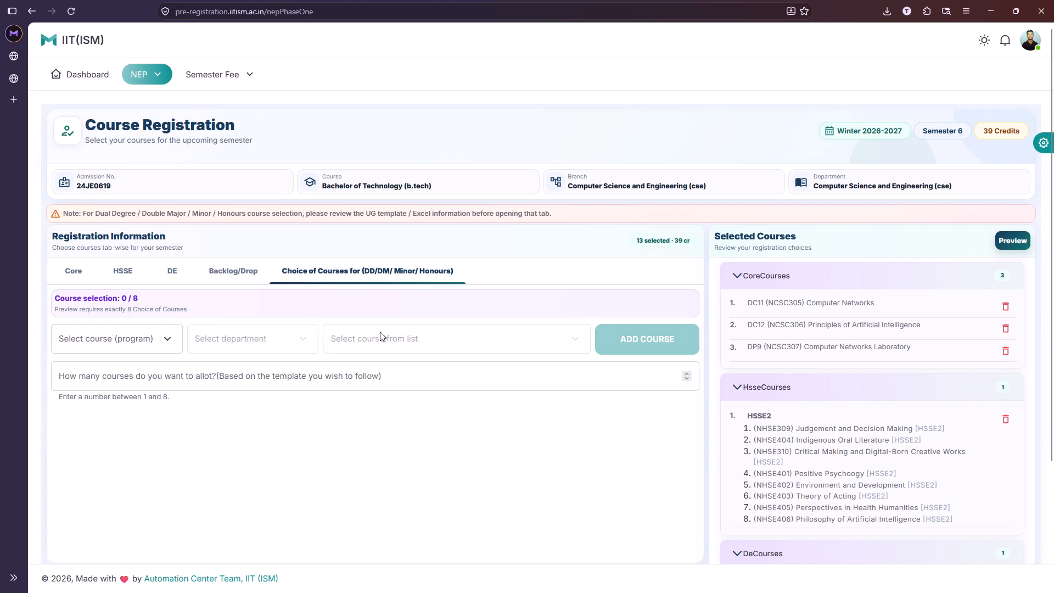
# Add the Computer Science Honour course NCSH303 Introduction to Machine Learning, with 1 as the number of courses to allot.
pyautogui.click(143, 339)
pyautogui.click(109, 384)
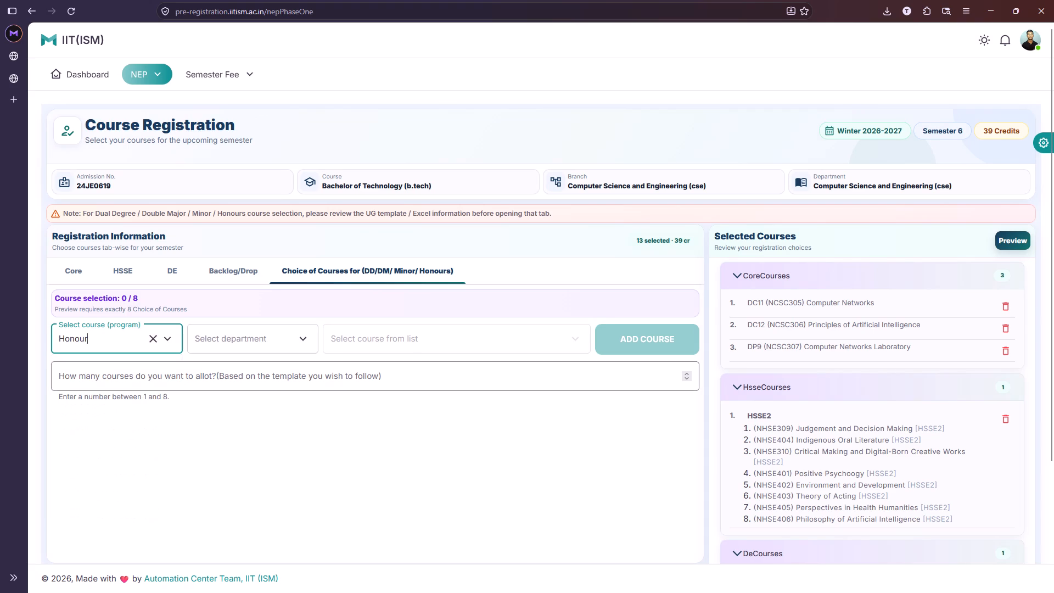
pyautogui.click(298, 337)
pyautogui.click(271, 367)
pyautogui.click(429, 333)
pyautogui.click(392, 370)
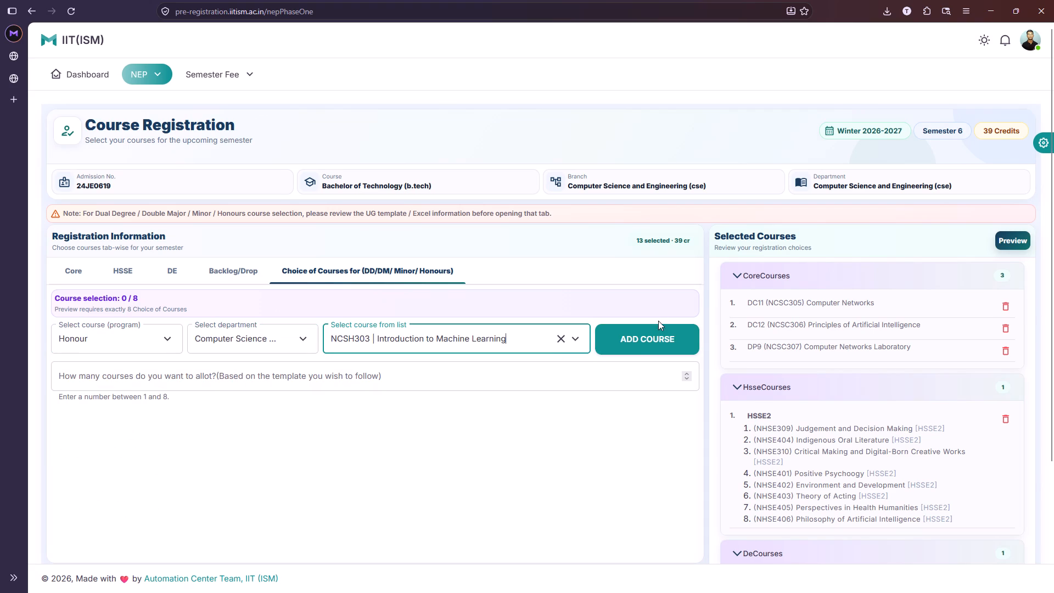
pyautogui.click(586, 357)
pyautogui.click(572, 371)
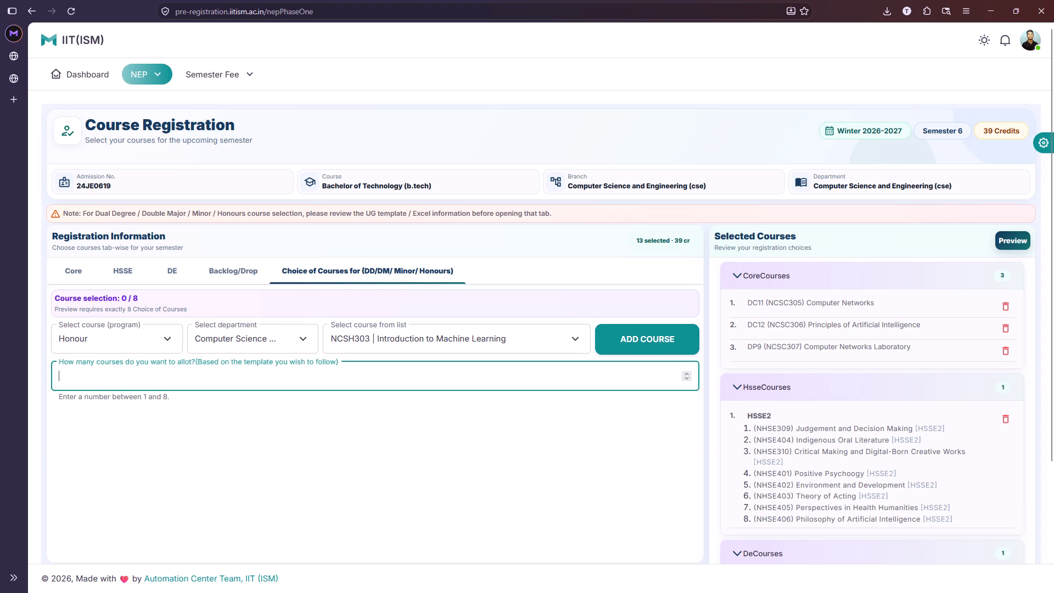
pyautogui.press('1')
pyautogui.click(661, 338)
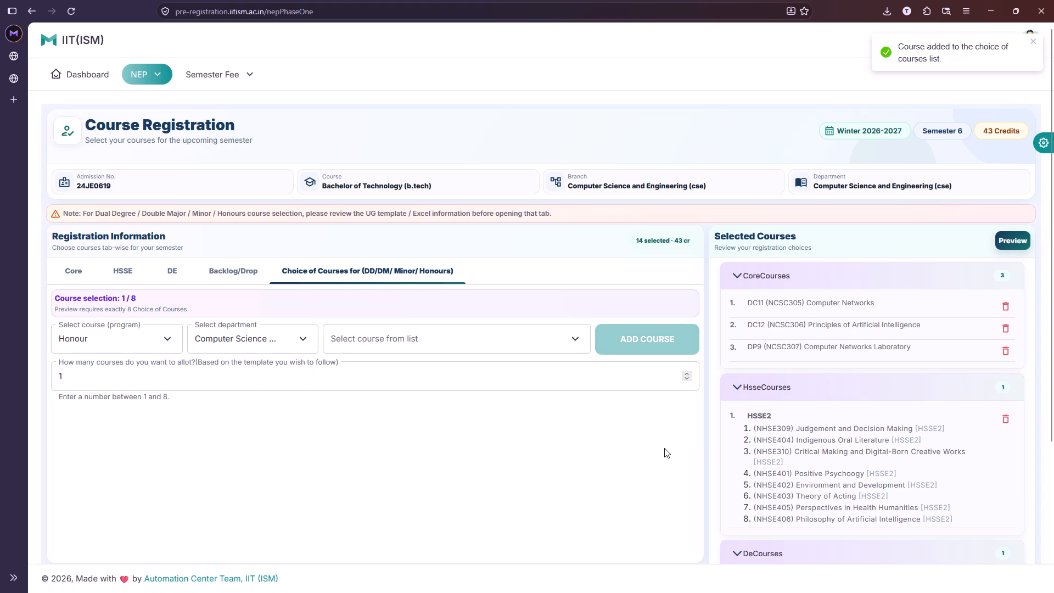
pyautogui.scroll(-1, 832, 402)
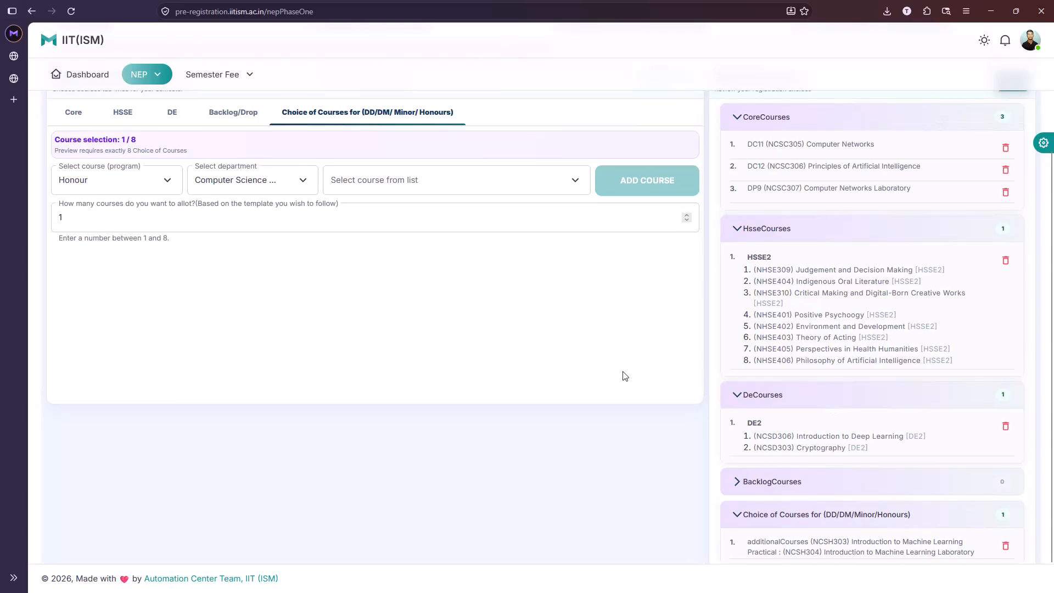
pyautogui.scroll(1, 623, 371)
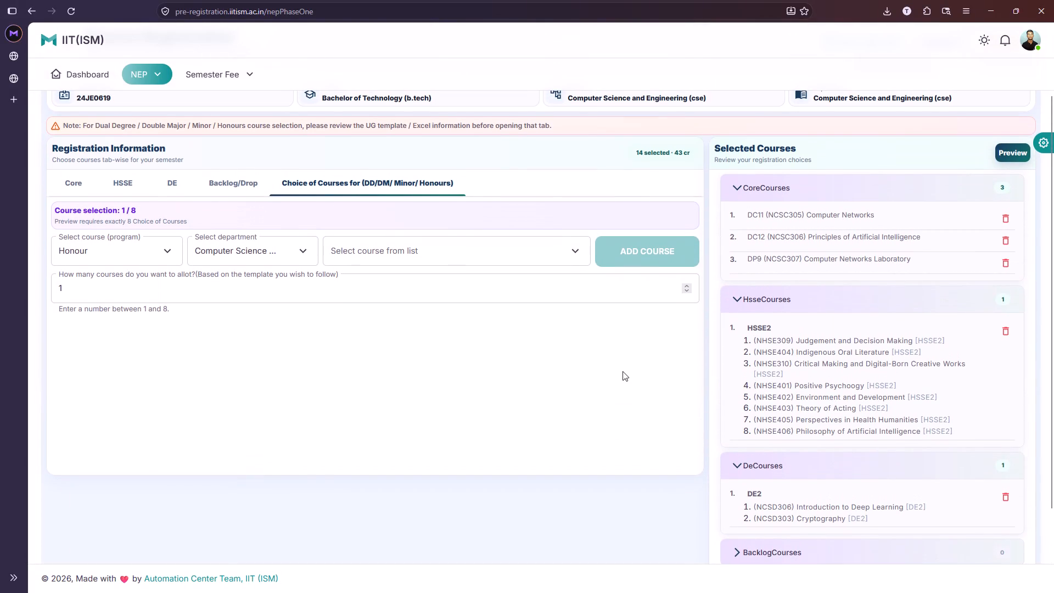
pyautogui.scroll(2, 623, 371)
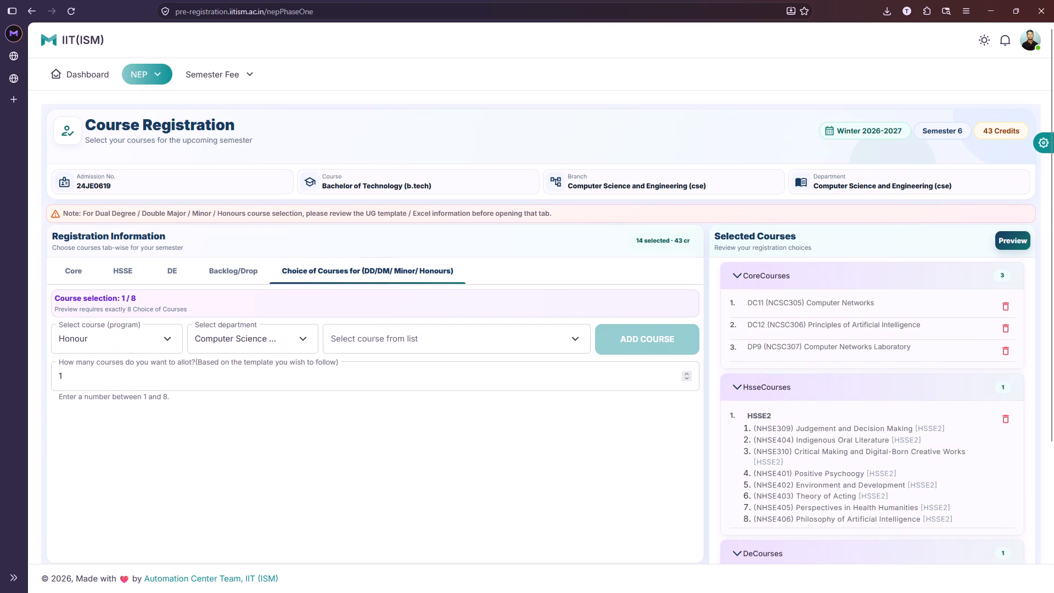
pyautogui.doubleClick(973, 138)
pyautogui.click(974, 137)
pyautogui.scroll(-2, 949, 391)
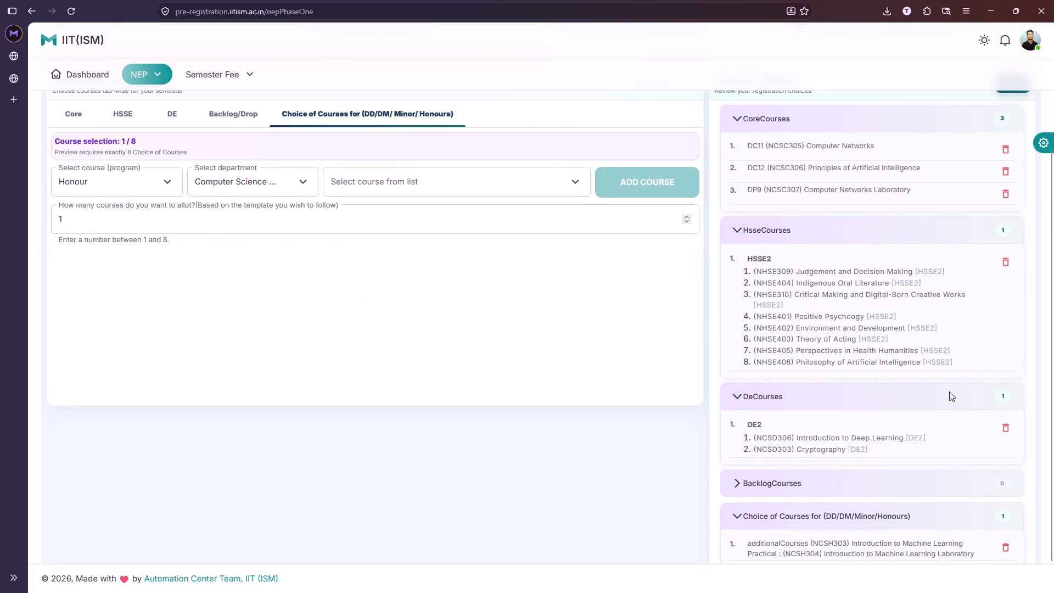
pyautogui.scroll(-1, 949, 391)
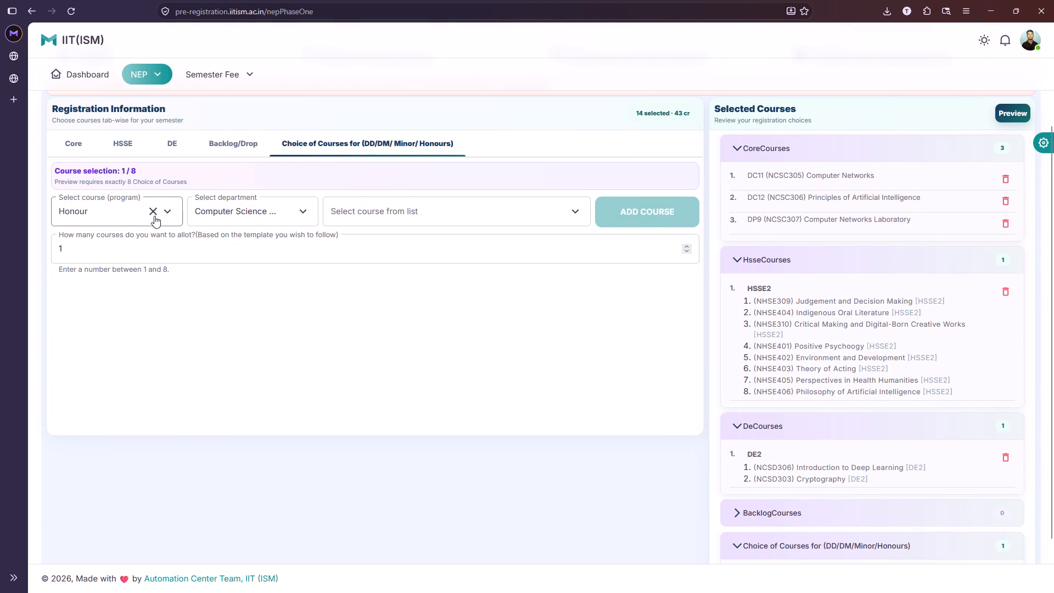
# Add the Minor course NGLC206 Petrogenesis of Igneous Rocks from the Applied Geology department to the Choice of Courses.
pyautogui.click(147, 215)
pyautogui.click(148, 215)
pyautogui.click(118, 249)
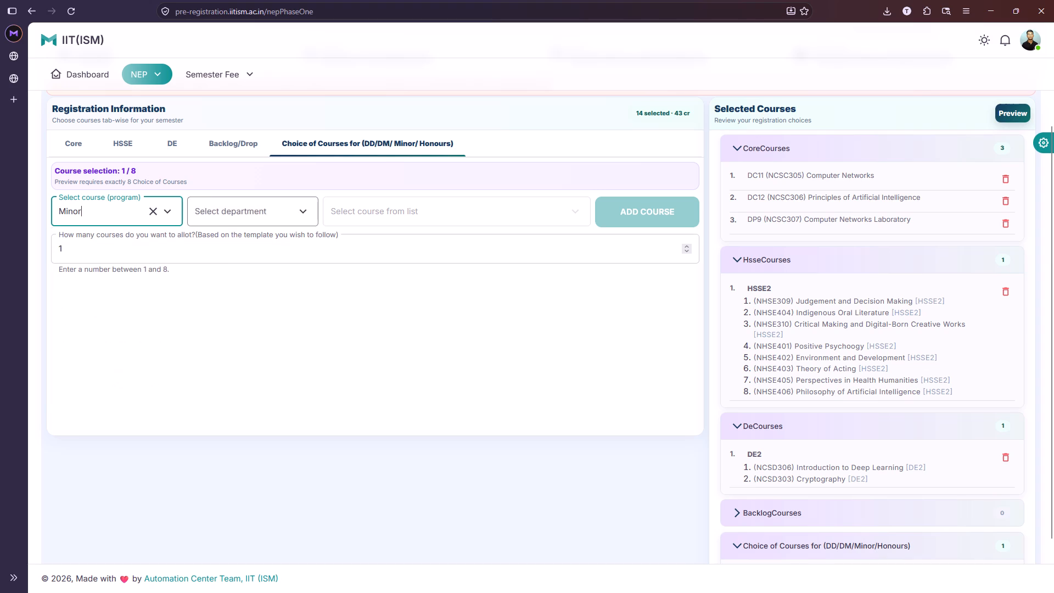
pyautogui.click(289, 201)
pyautogui.click(255, 233)
pyautogui.click(390, 204)
pyautogui.click(377, 256)
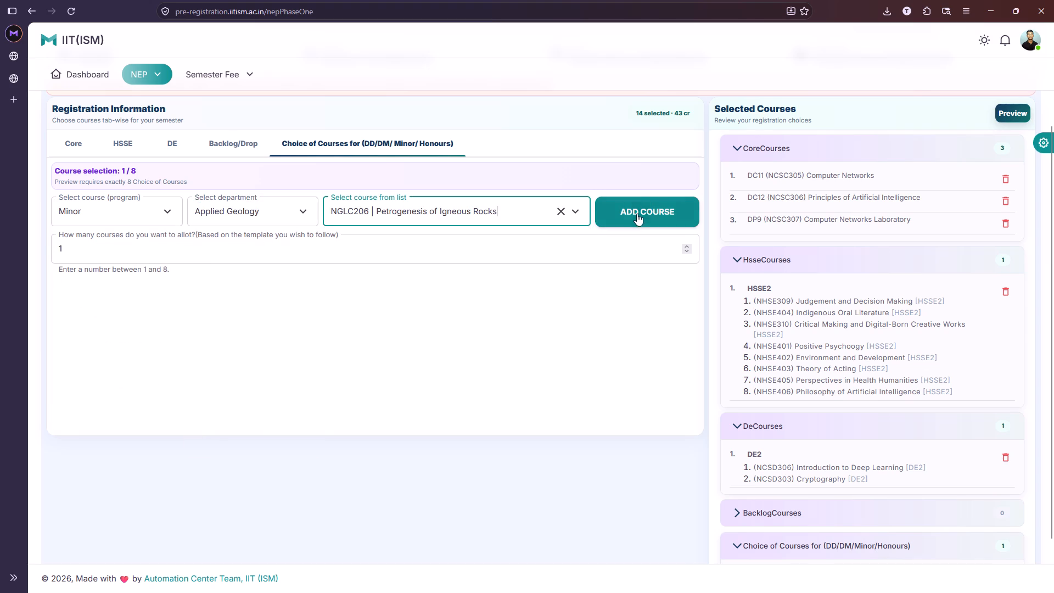
pyautogui.click(636, 216)
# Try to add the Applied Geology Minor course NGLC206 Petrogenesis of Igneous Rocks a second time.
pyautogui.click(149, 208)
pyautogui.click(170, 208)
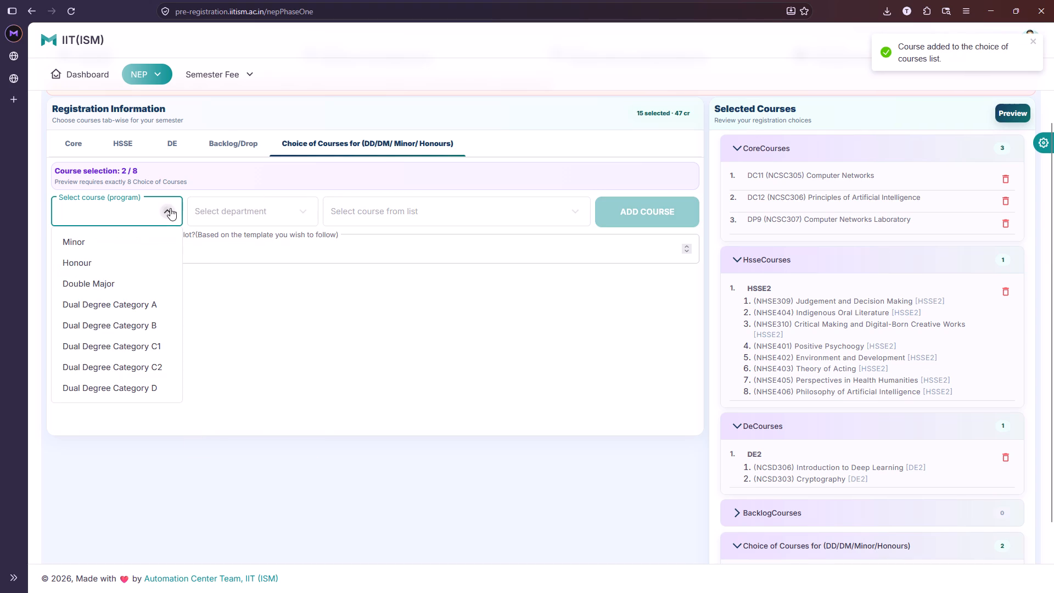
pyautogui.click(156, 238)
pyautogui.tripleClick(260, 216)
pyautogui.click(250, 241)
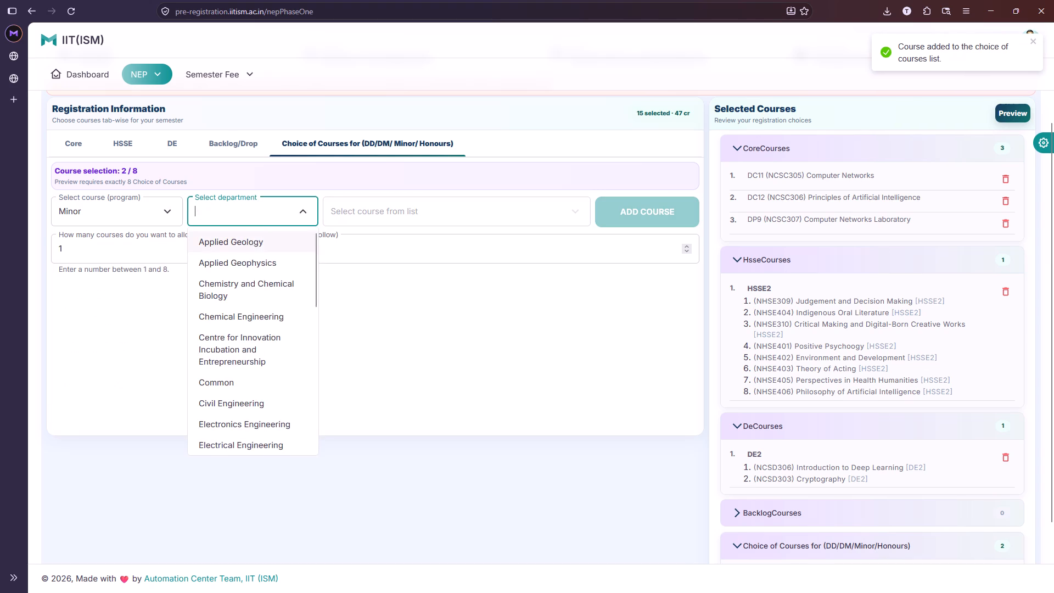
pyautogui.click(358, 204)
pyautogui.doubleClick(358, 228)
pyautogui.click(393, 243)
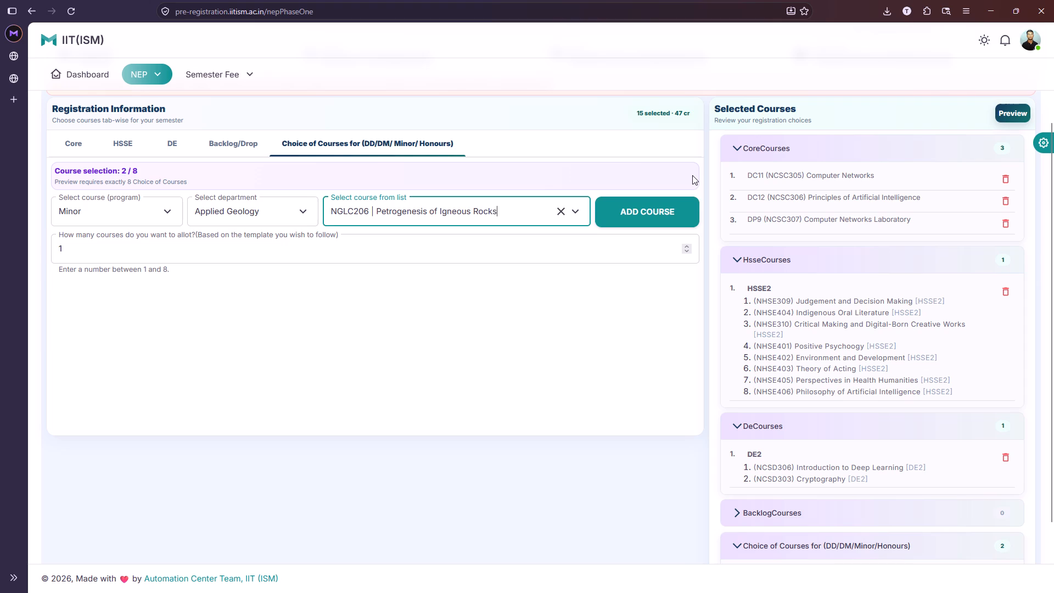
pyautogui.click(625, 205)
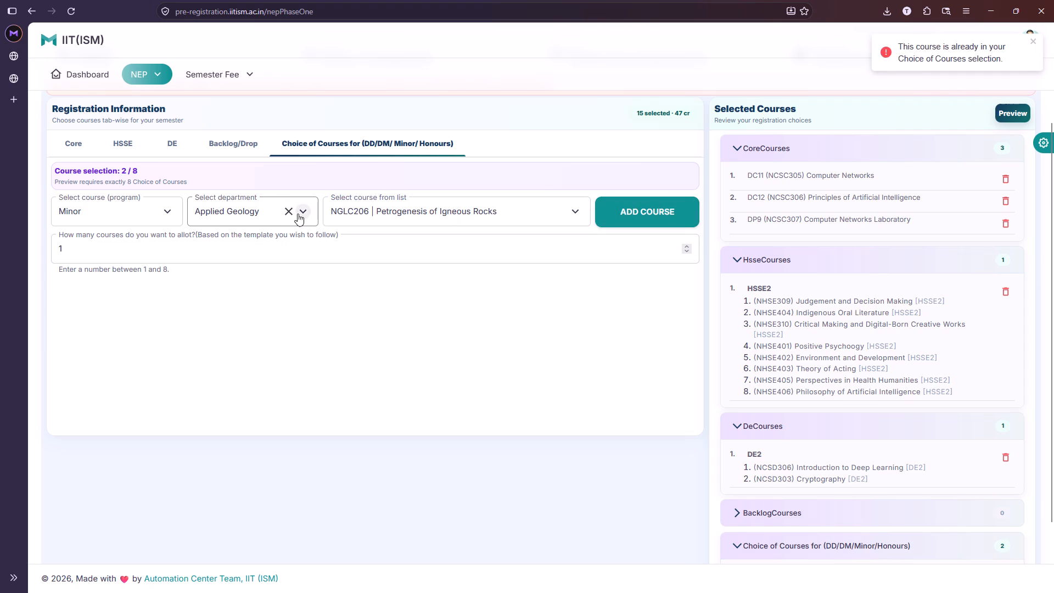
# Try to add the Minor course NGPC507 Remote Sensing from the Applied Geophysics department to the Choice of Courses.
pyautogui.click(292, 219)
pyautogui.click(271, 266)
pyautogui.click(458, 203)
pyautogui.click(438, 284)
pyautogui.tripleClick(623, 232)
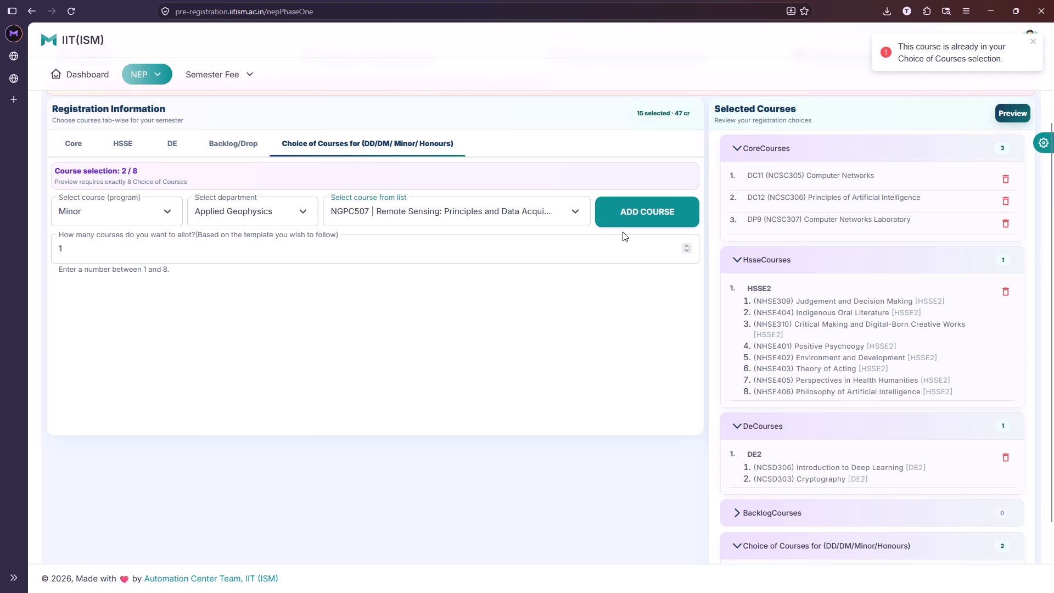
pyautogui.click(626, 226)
# Check which Minor courses the Chemistry and Chemical Biology department offers.
pyautogui.click(280, 222)
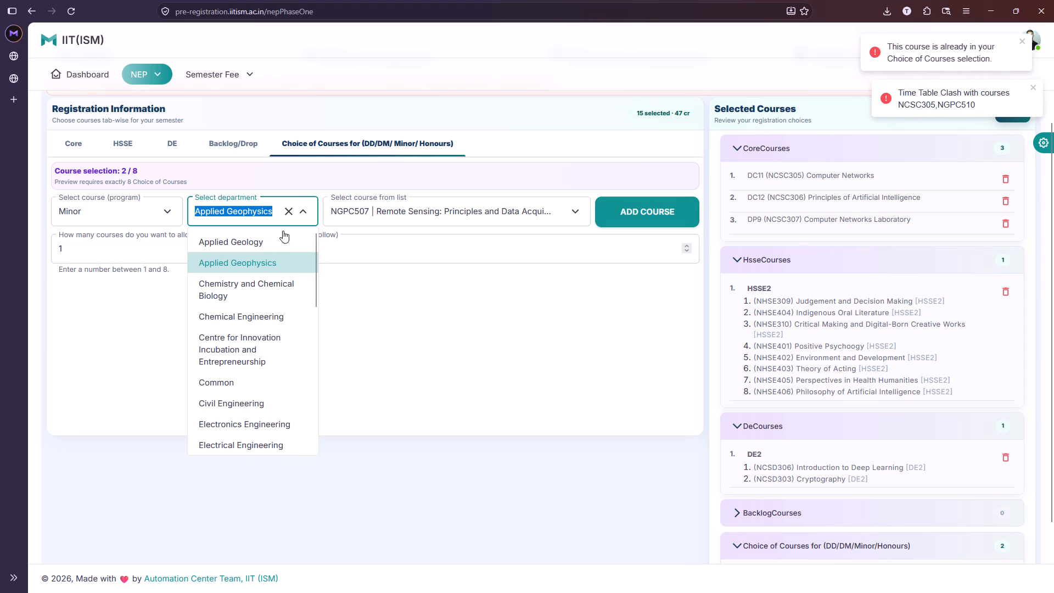
pyautogui.click(296, 282)
pyautogui.click(414, 215)
pyautogui.moveTo(366, 233); pyautogui.dragTo(279, 222)
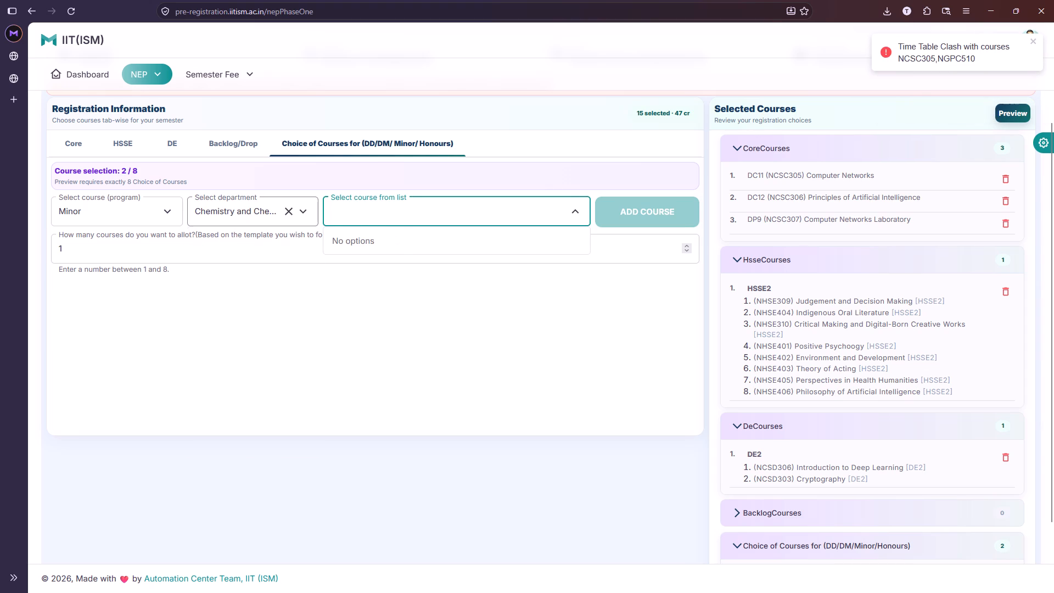
# Add the Minor course NCHM303 Chemical Process Principles from the Chemical Engineering department to the Choice of Courses.
pyautogui.click(279, 222)
pyautogui.click(239, 320)
pyautogui.click(457, 226)
pyautogui.click(434, 270)
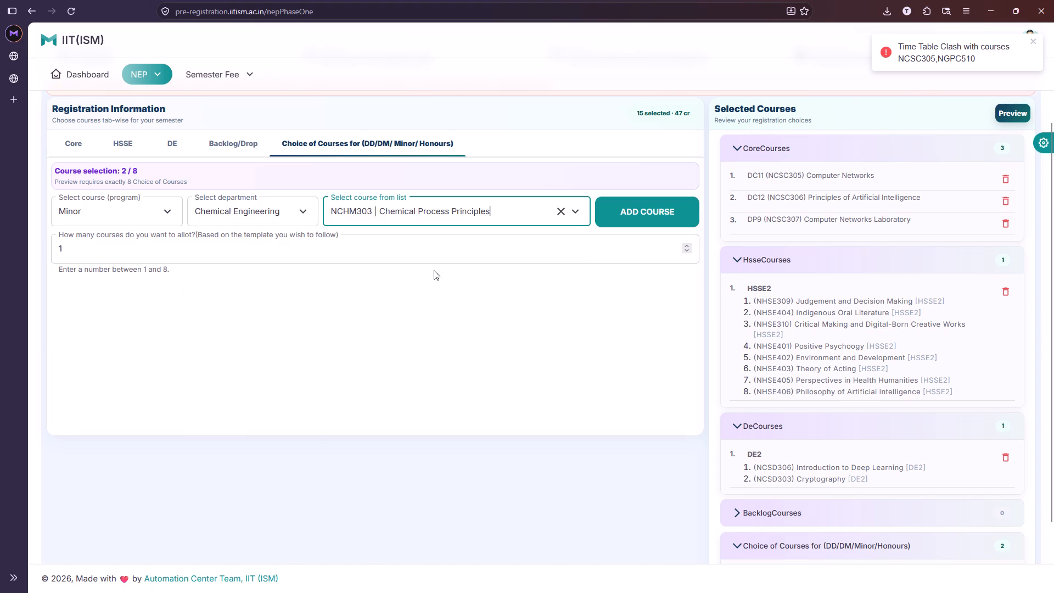
pyautogui.click(653, 211)
# Check the Minor courses offered under Centre for Innovation Incubation and Entrepreneurship and under Common.
pyautogui.click(281, 215)
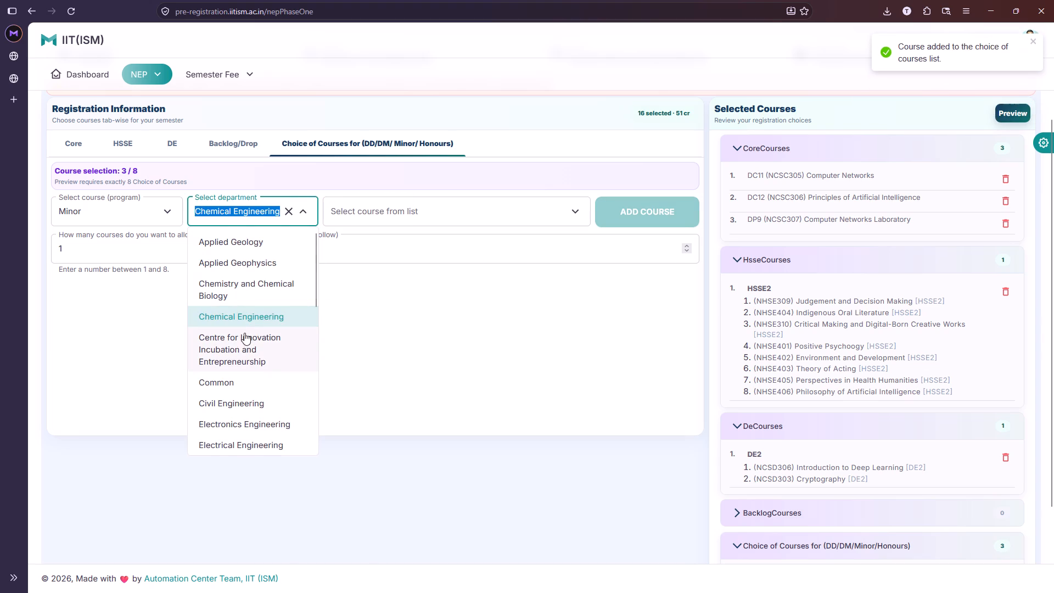
pyautogui.click(244, 333)
pyautogui.click(559, 210)
pyautogui.click(620, 204)
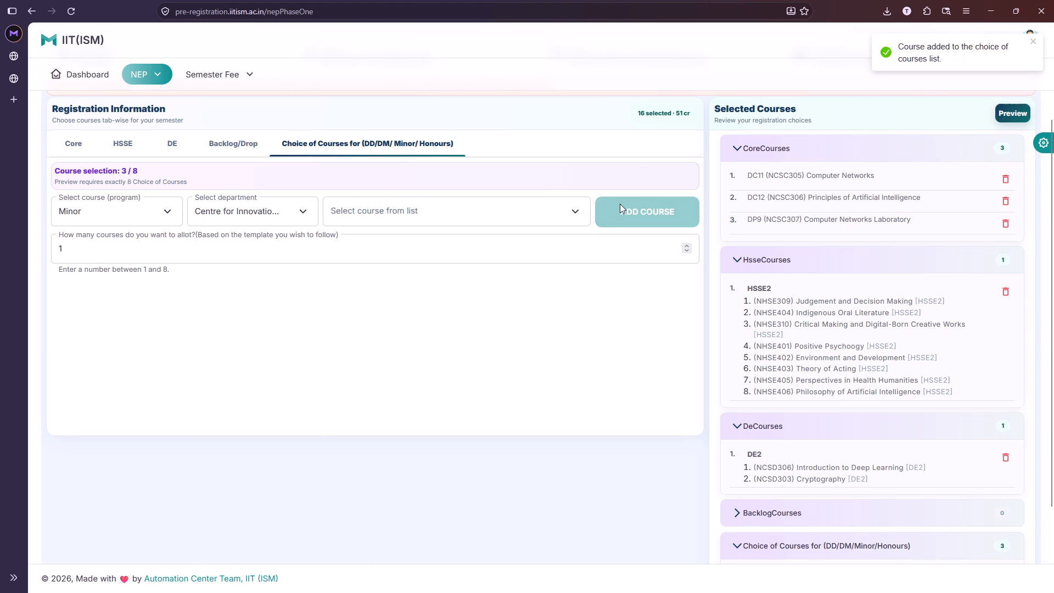
pyautogui.click(188, 215)
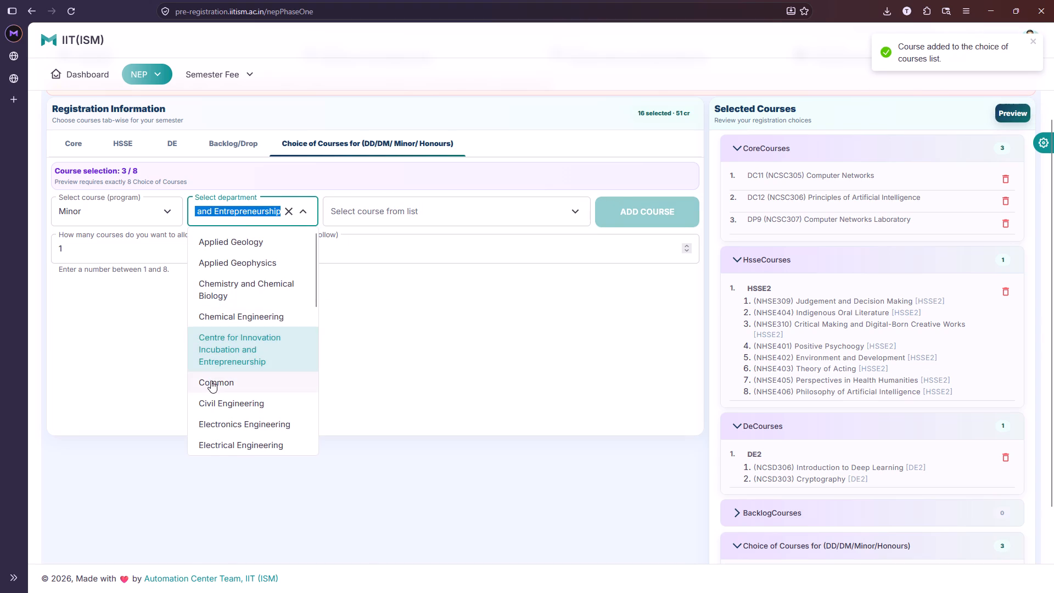
pyautogui.click(211, 381)
pyautogui.click(511, 221)
# Add the Minor course NCEC208 Structural Analysis -I from the Civil Engineering department to the Choice of Courses.
pyautogui.doubleClick(234, 208)
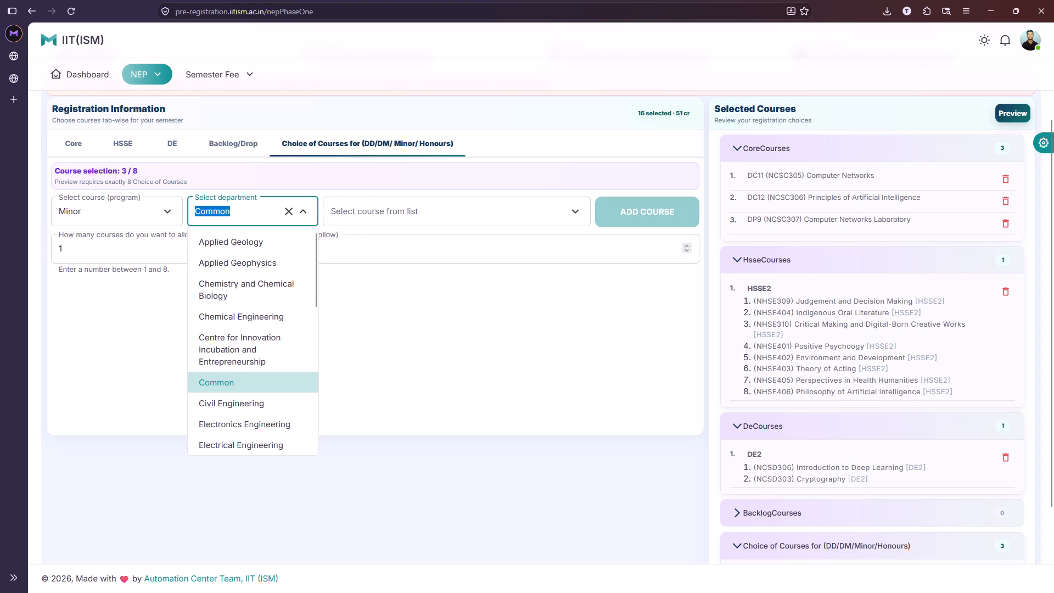
pyautogui.click(223, 409)
pyautogui.click(528, 215)
pyautogui.click(465, 281)
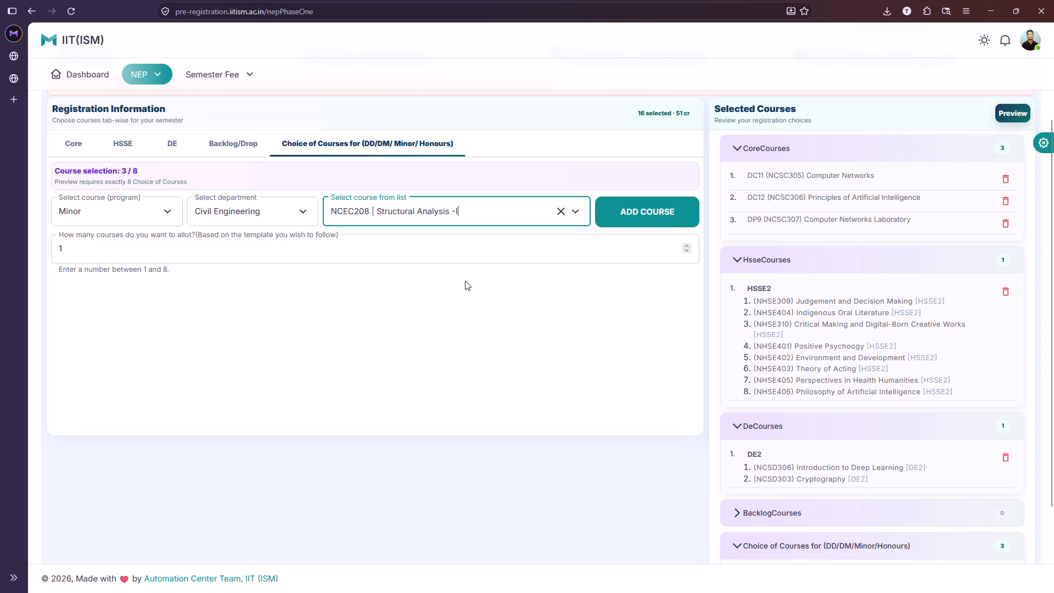
pyautogui.click(625, 211)
# Add the Minor course NECC208 Principles of Communication Systems from the Electronics Engineering department to the Choice of Courses.
pyautogui.click(267, 212)
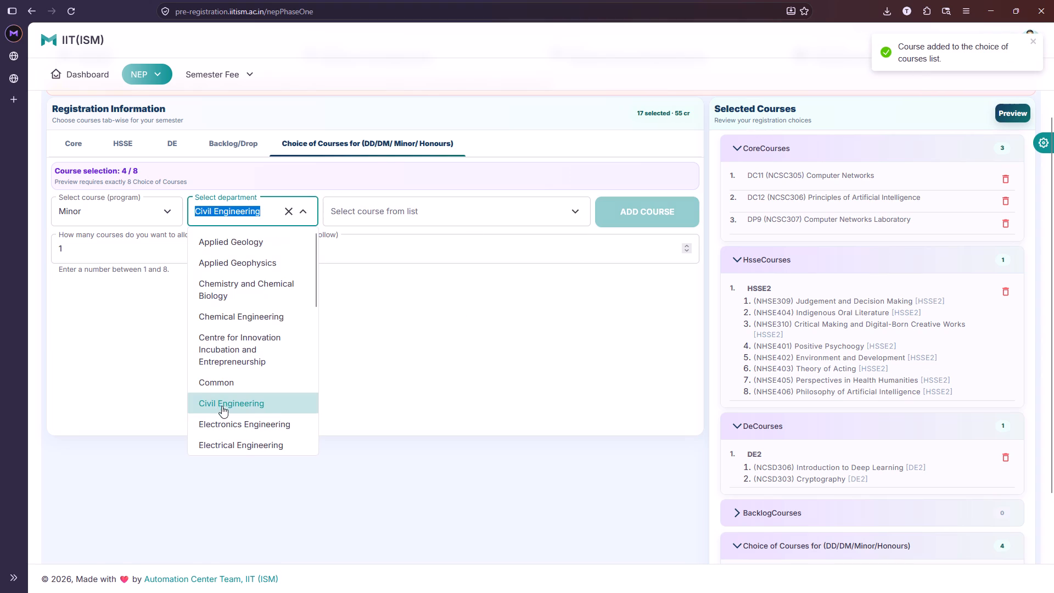
pyautogui.click(231, 416)
pyautogui.click(480, 209)
pyautogui.click(428, 271)
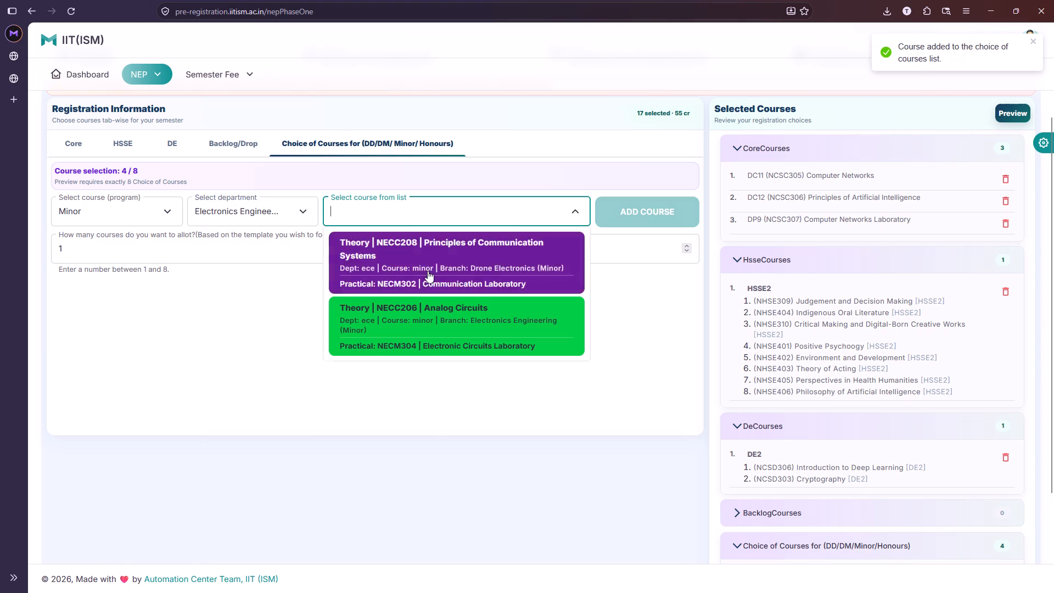
pyautogui.click(629, 213)
# Add the Minor course NECC206 Analog Circuits from the Electronics Engineering department to the Choice of Courses.
pyautogui.click(282, 212)
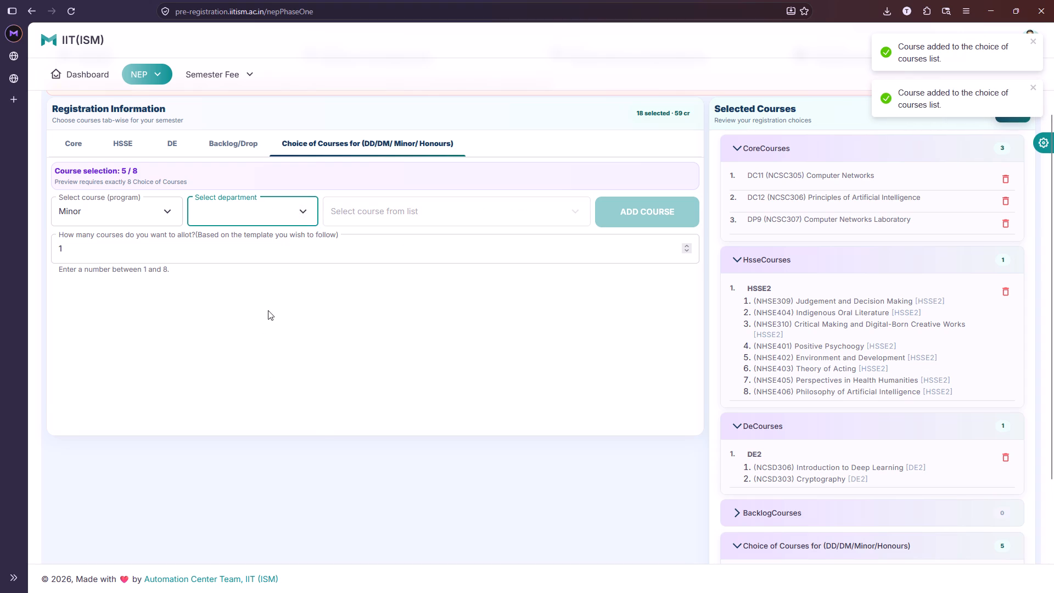
pyautogui.click(254, 216)
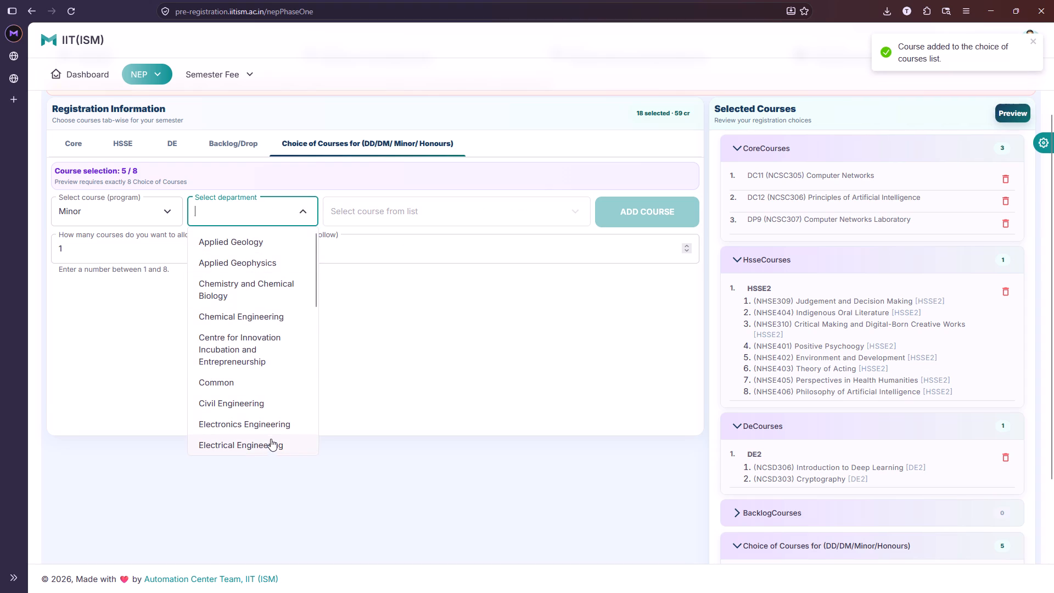
pyautogui.click(273, 433)
pyautogui.click(479, 216)
pyautogui.click(410, 328)
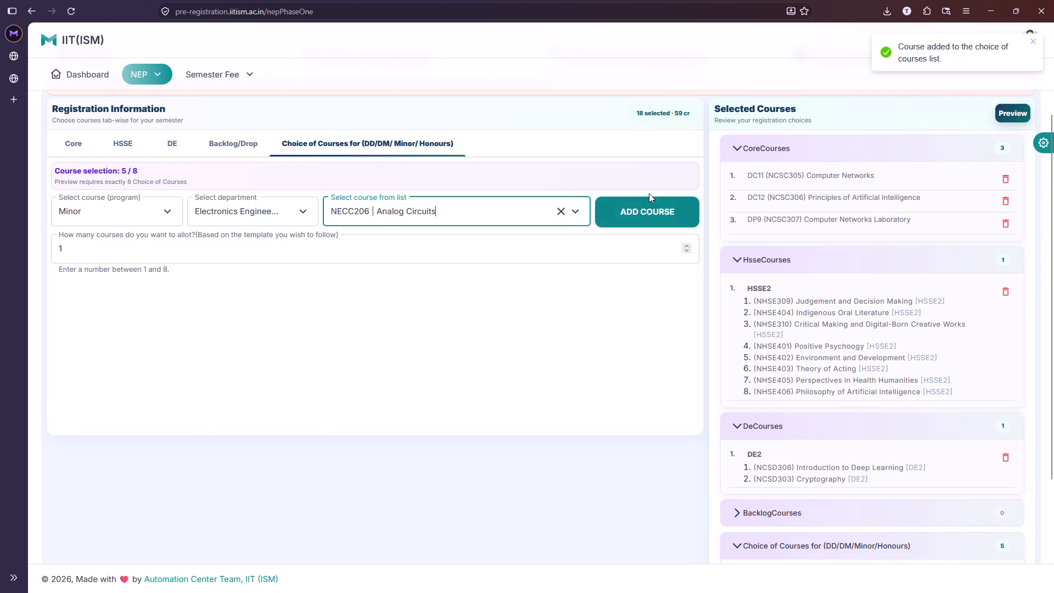
pyautogui.click(649, 193)
pyautogui.click(645, 195)
pyautogui.click(634, 205)
# Add the Minor course NEEC206 Electrical Machines I from the Electrical Engineering department to the Choice of Courses.
pyautogui.click(289, 221)
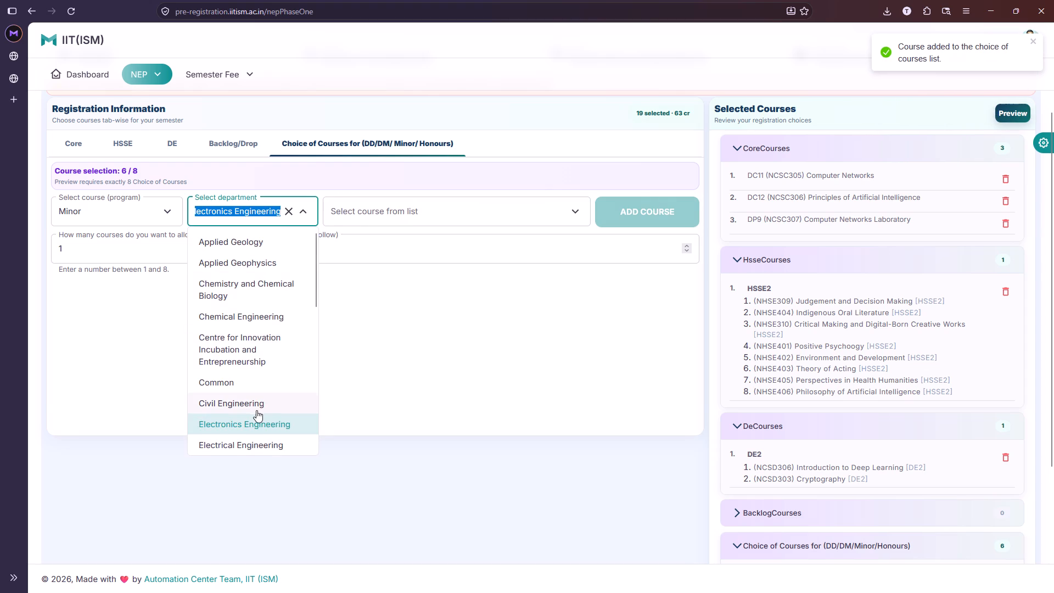
pyautogui.scroll(-1, 257, 410)
pyautogui.click(242, 429)
pyautogui.click(496, 203)
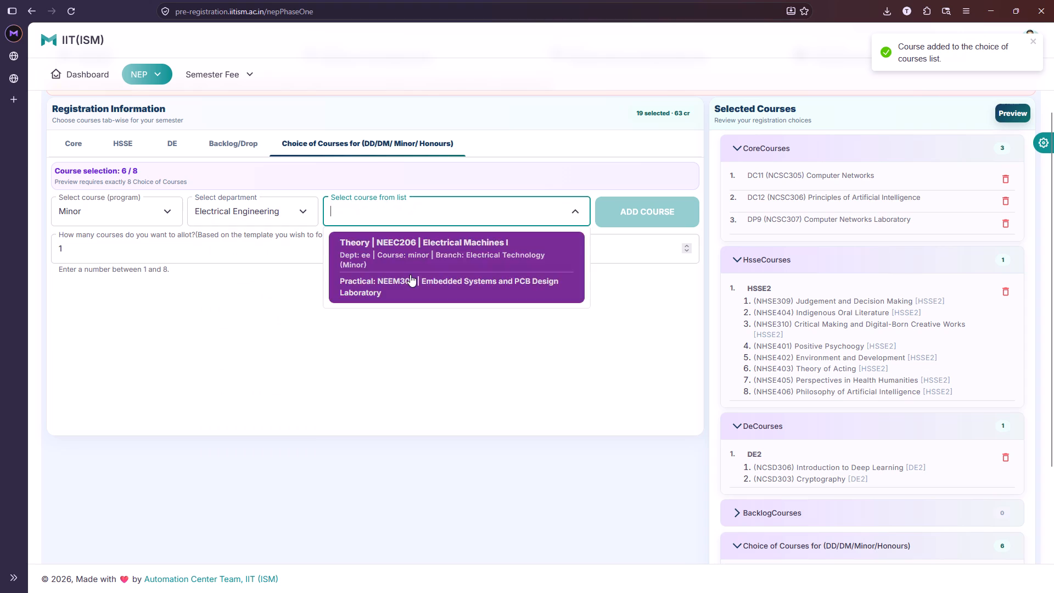
pyautogui.click(410, 275)
pyautogui.click(616, 208)
# Add the Minor course NESM302 Water and Air Pollution from the Environmental Science department to the Choice of Courses.
pyautogui.click(251, 203)
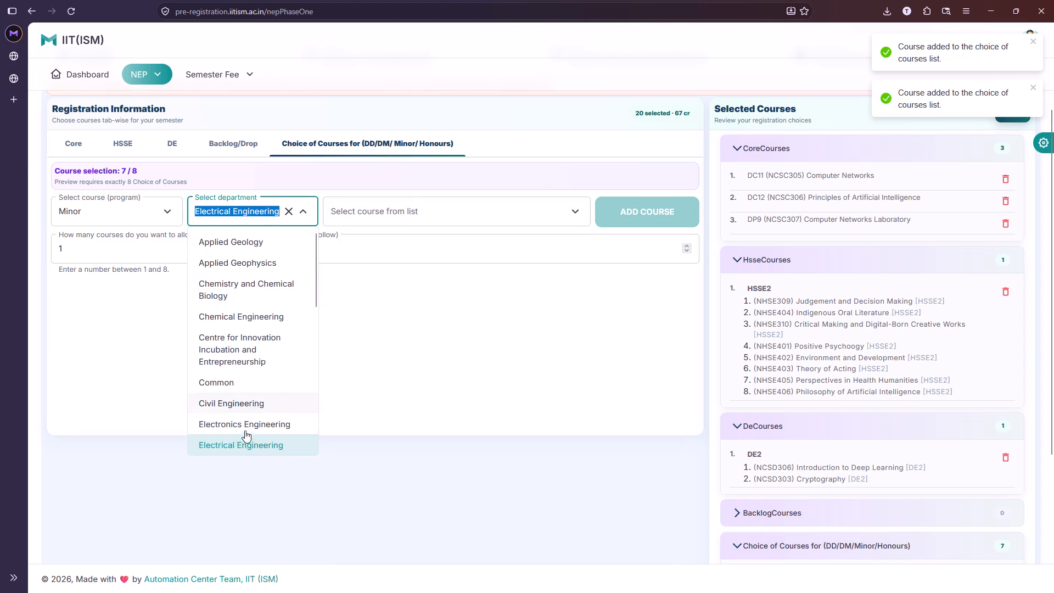
pyautogui.scroll(-3, 246, 434)
pyautogui.click(290, 274)
pyautogui.click(468, 212)
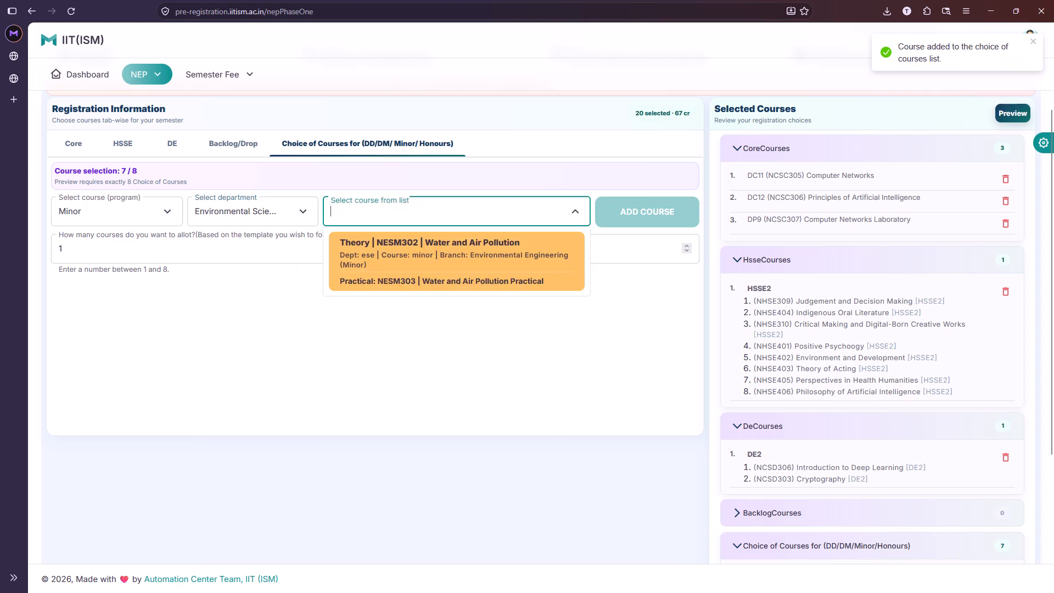
pyautogui.click(427, 262)
pyautogui.click(643, 203)
# Review the selected courses in every category, including the full Choice of Courses list and the total credits.
pyautogui.scroll(-3, 889, 321)
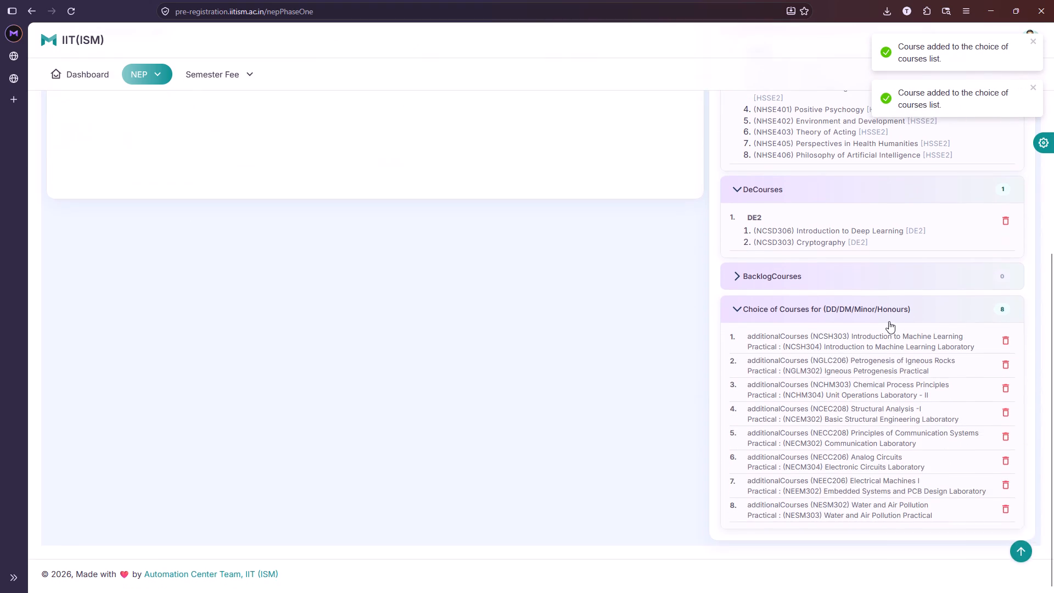
pyautogui.scroll(-2, 963, 441)
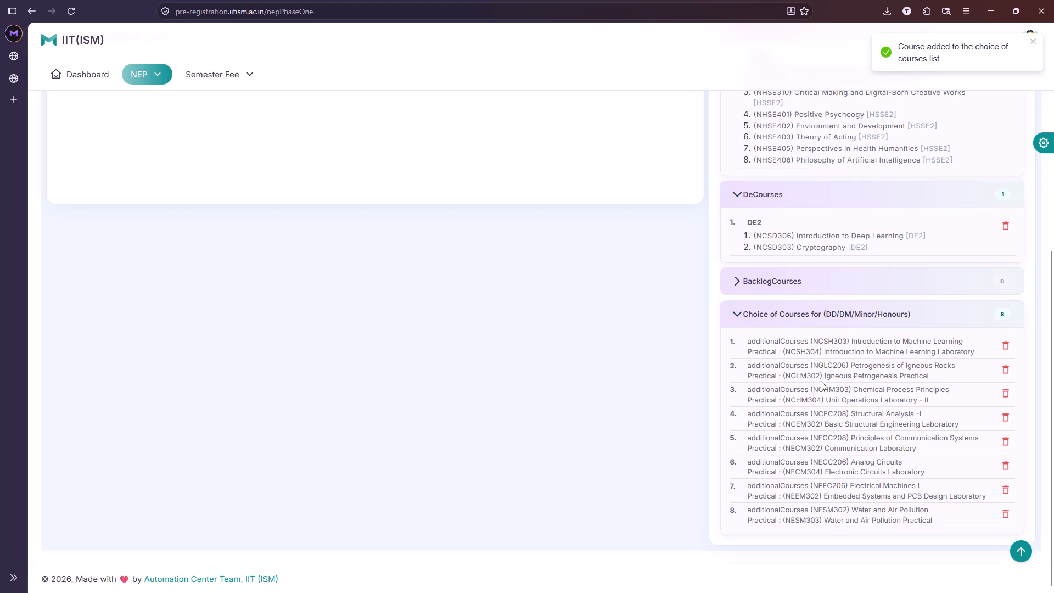
pyautogui.scroll(1, 807, 384)
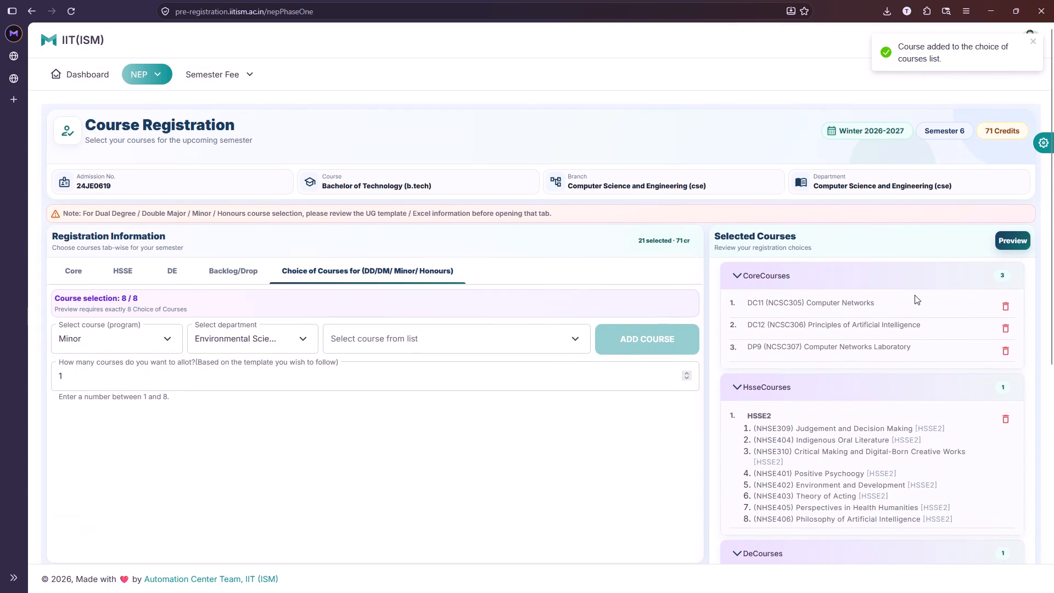
pyautogui.scroll(-4, 915, 295)
pyautogui.click(926, 253)
pyautogui.click(785, 283)
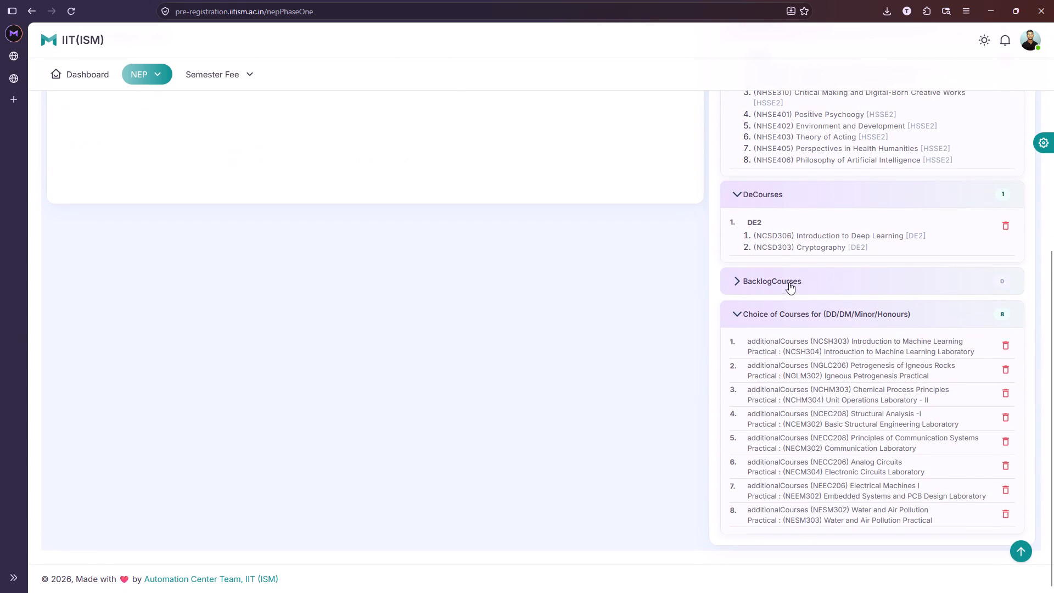
pyautogui.scroll(1, 827, 338)
pyautogui.scroll(-1, 843, 457)
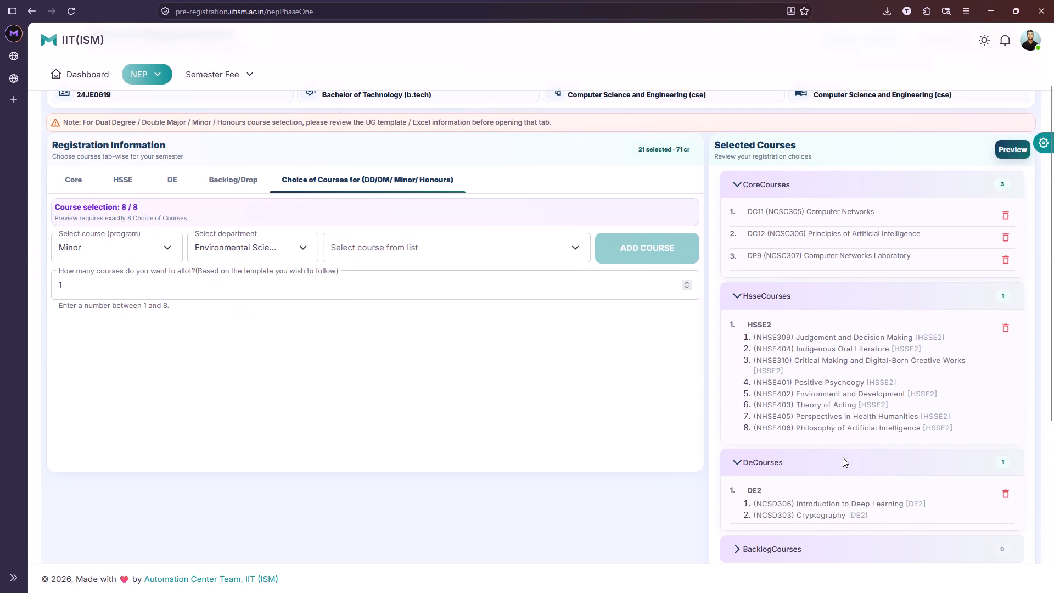
pyautogui.scroll(-1, 843, 457)
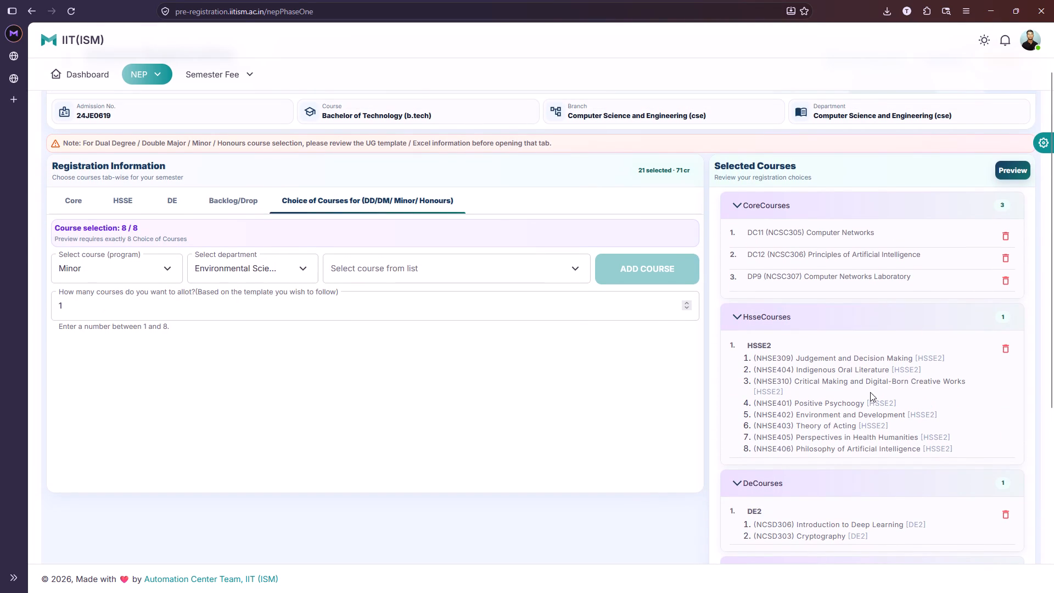
# Move NHSE404 Indigenous Oral Literature up to priority 1 in the HSSE2 choices and agree to the new order.
pyautogui.click(231, 212)
pyautogui.click(189, 207)
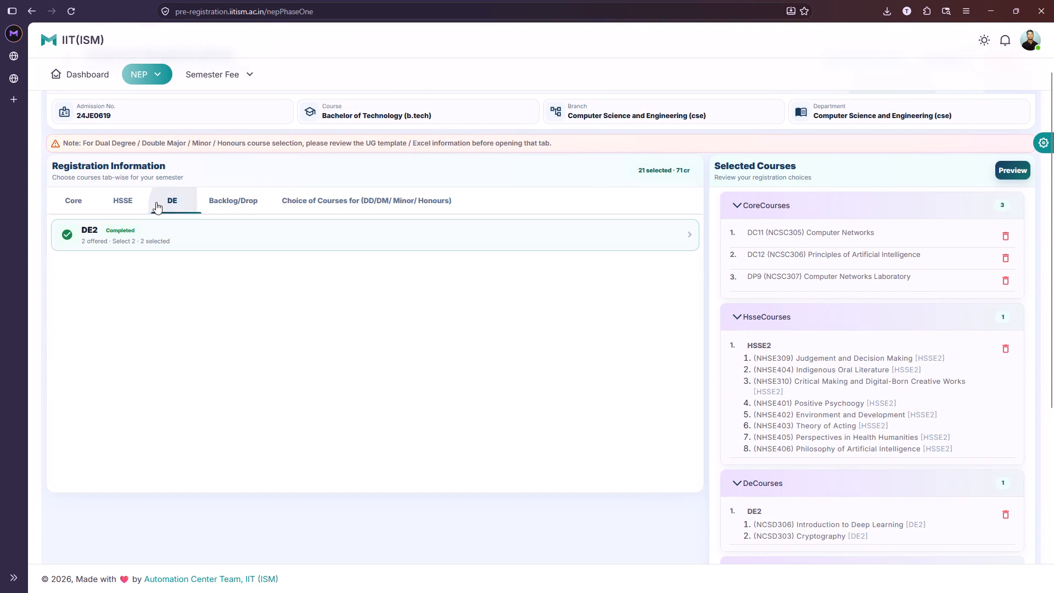
pyautogui.click(156, 202)
pyautogui.click(144, 200)
pyautogui.click(192, 250)
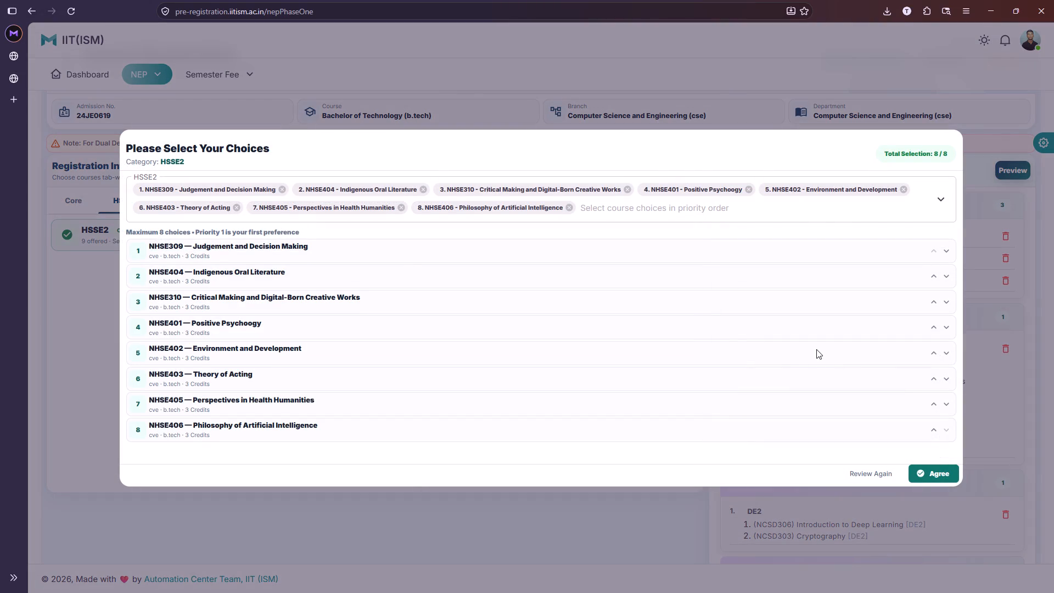
pyautogui.click(929, 271)
pyautogui.click(932, 282)
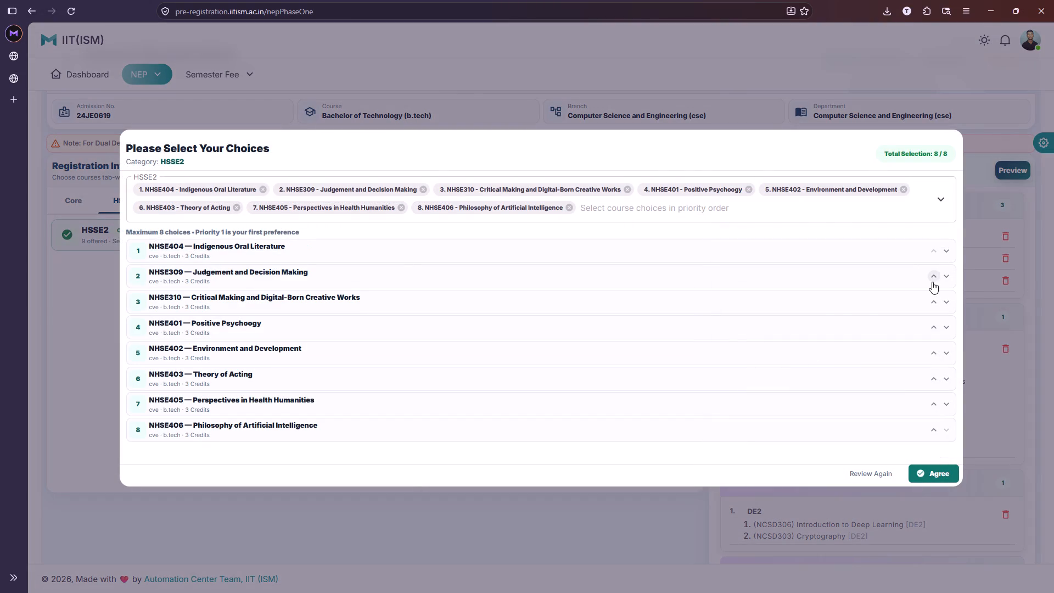
pyautogui.click(925, 471)
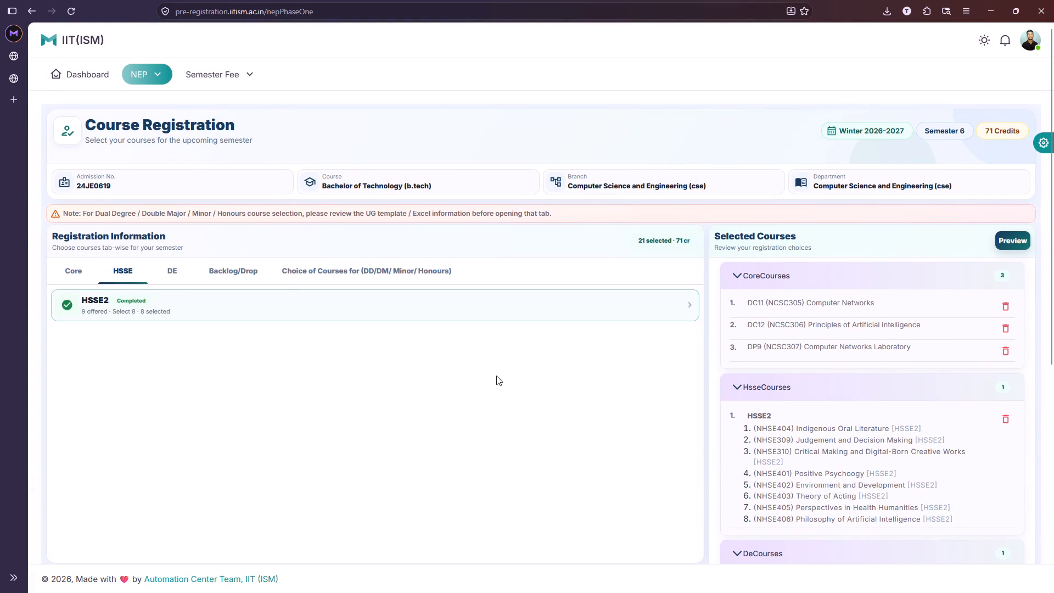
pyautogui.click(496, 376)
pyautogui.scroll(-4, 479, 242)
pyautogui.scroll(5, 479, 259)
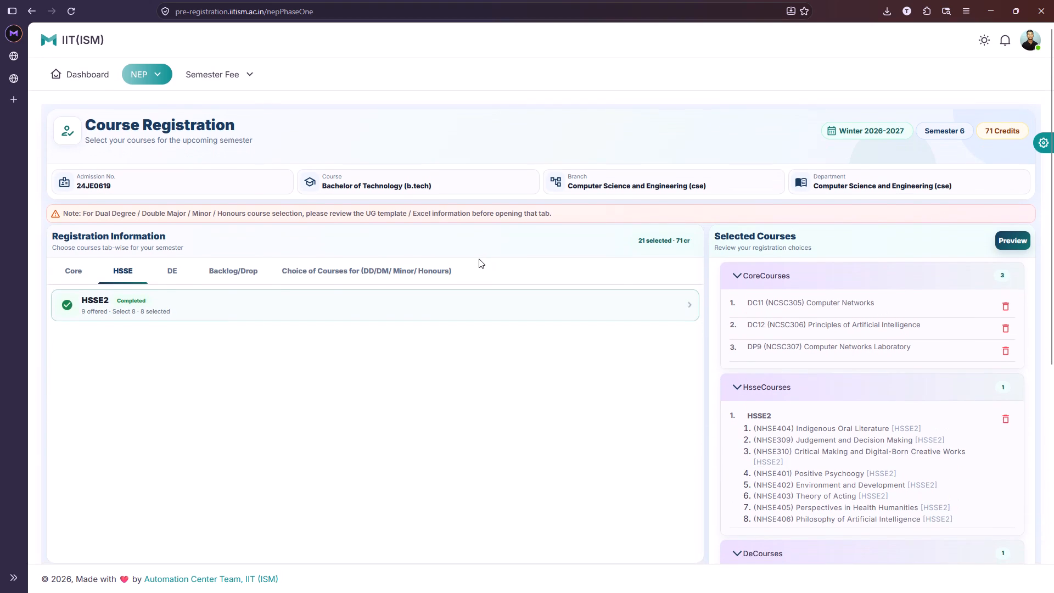
# Close the UG course structure page and the other extra browser tab, keeping only the registration page open.
pyautogui.hotkey('ctrl', 'Tab')
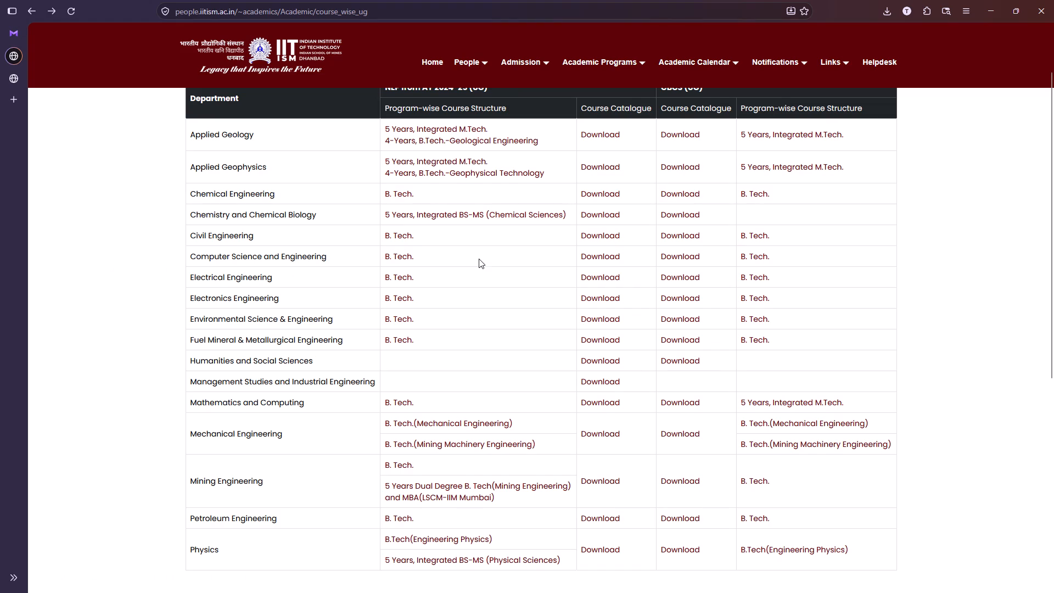
pyautogui.hotkey('ctrl', 'w')
pyautogui.hotkey('ctrl', 'w')
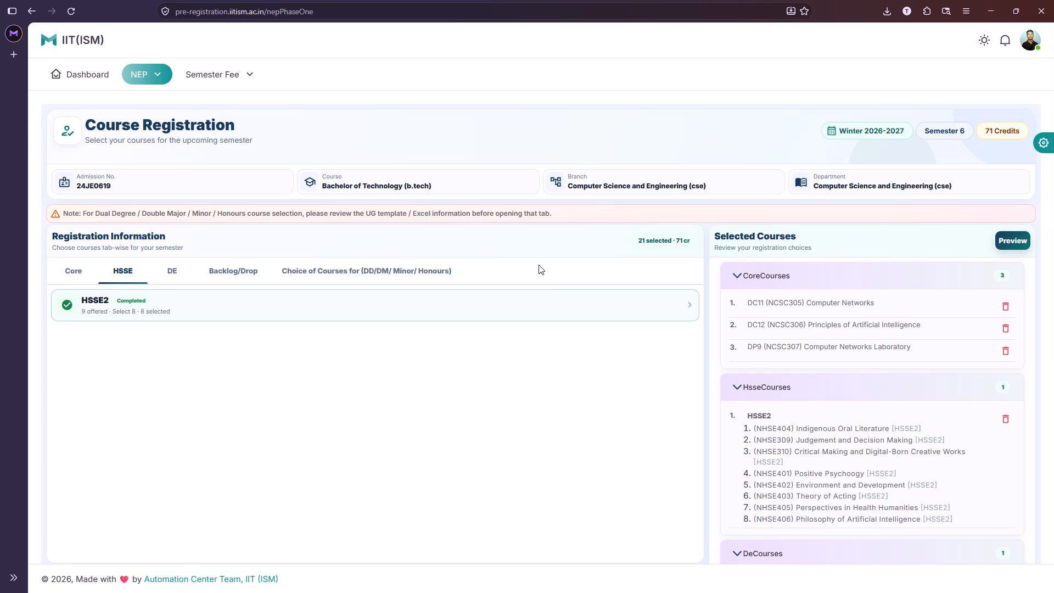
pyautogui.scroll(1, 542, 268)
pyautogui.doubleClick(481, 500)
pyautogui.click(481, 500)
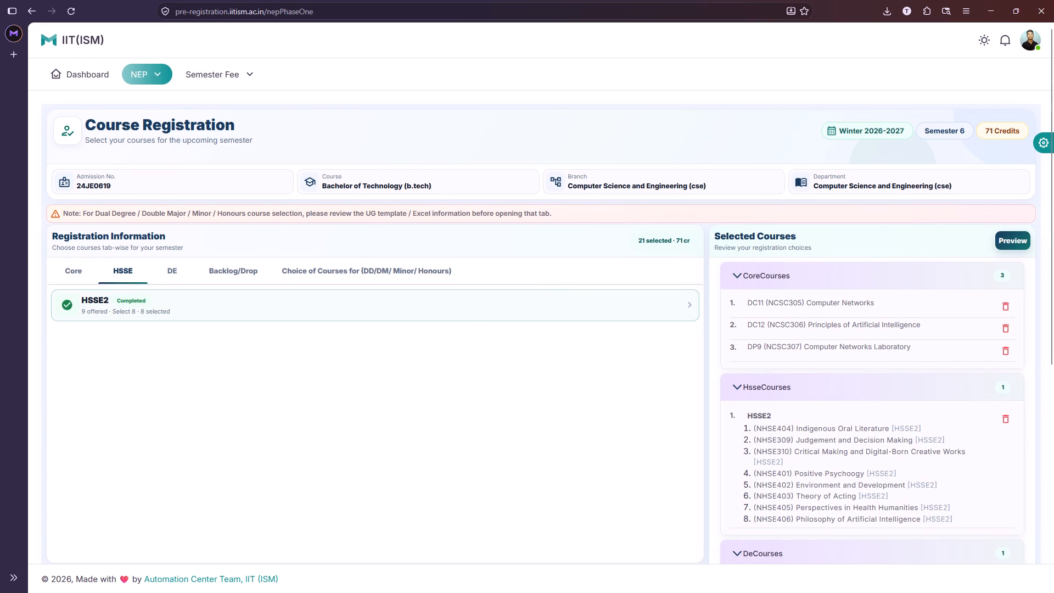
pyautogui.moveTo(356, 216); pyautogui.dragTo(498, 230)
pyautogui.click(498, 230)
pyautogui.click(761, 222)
# Check the HSSE2 choices in their priority order and agree to them again.
pyautogui.click(991, 127)
pyautogui.moveTo(972, 131); pyautogui.dragTo(1021, 140)
pyautogui.click(951, 150)
pyautogui.click(450, 303)
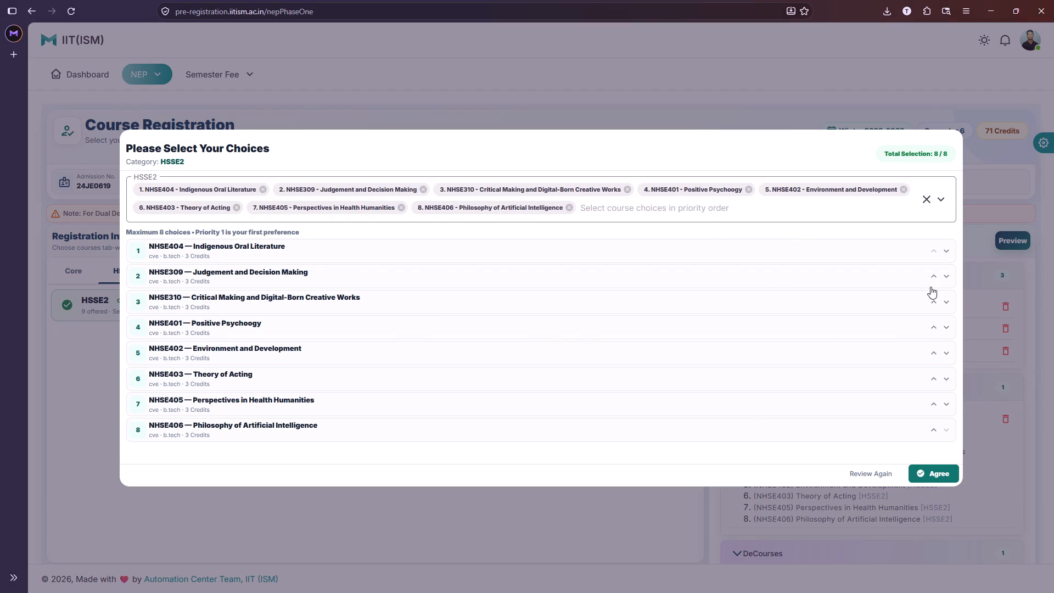
pyautogui.click(923, 467)
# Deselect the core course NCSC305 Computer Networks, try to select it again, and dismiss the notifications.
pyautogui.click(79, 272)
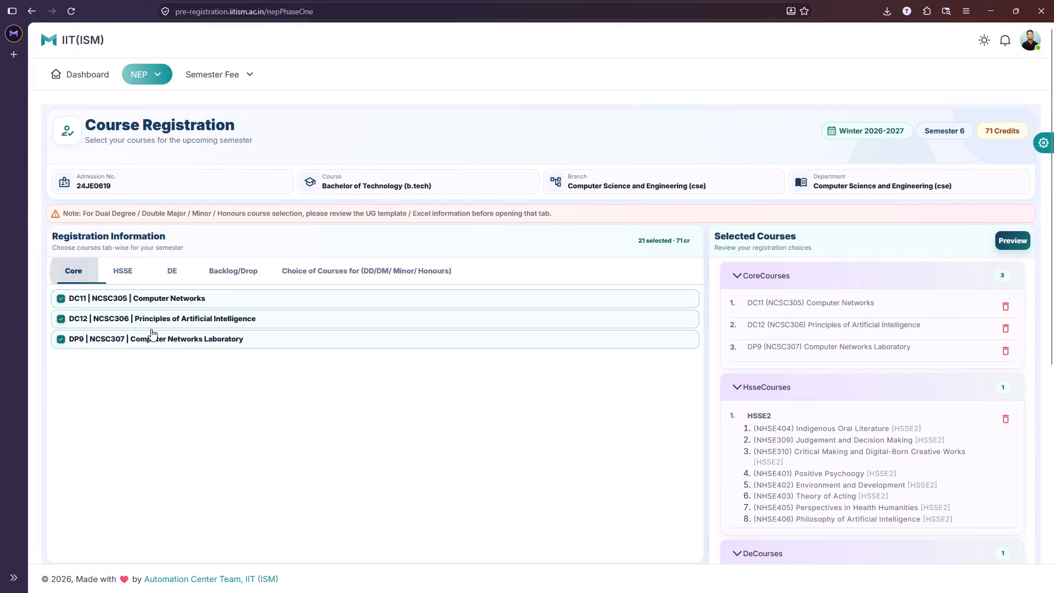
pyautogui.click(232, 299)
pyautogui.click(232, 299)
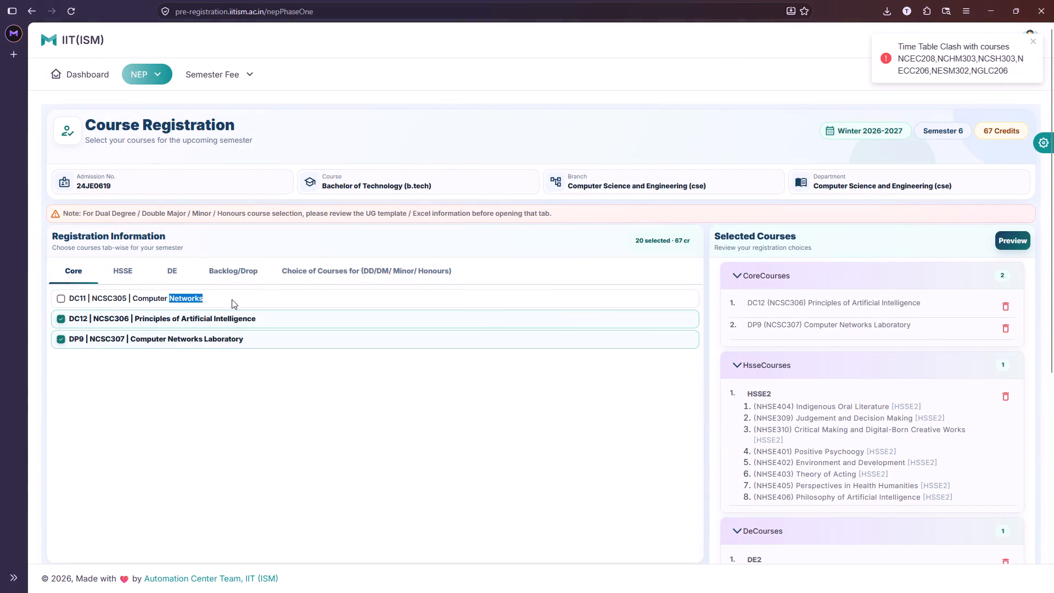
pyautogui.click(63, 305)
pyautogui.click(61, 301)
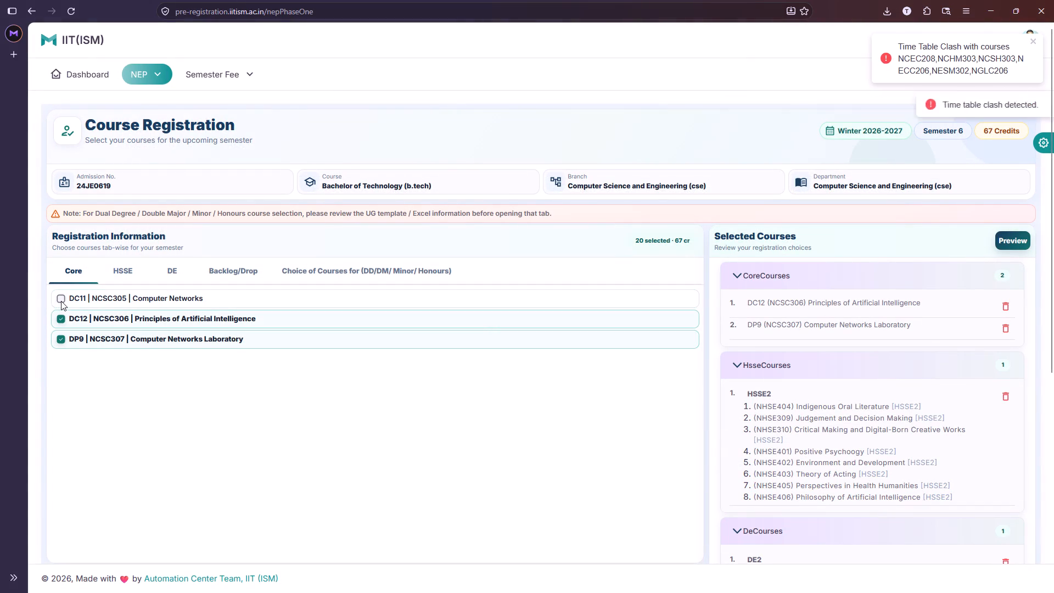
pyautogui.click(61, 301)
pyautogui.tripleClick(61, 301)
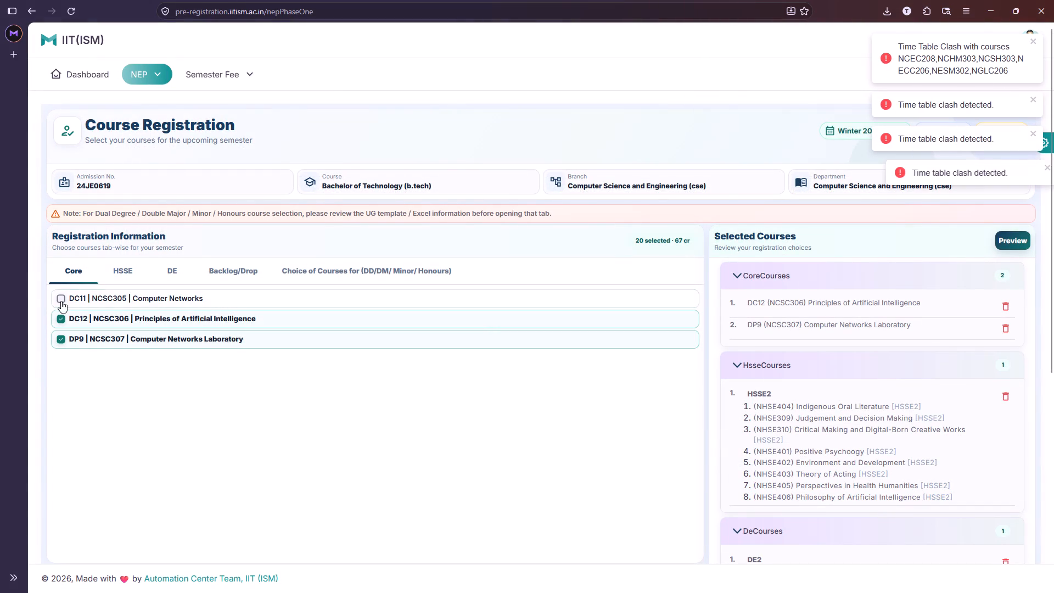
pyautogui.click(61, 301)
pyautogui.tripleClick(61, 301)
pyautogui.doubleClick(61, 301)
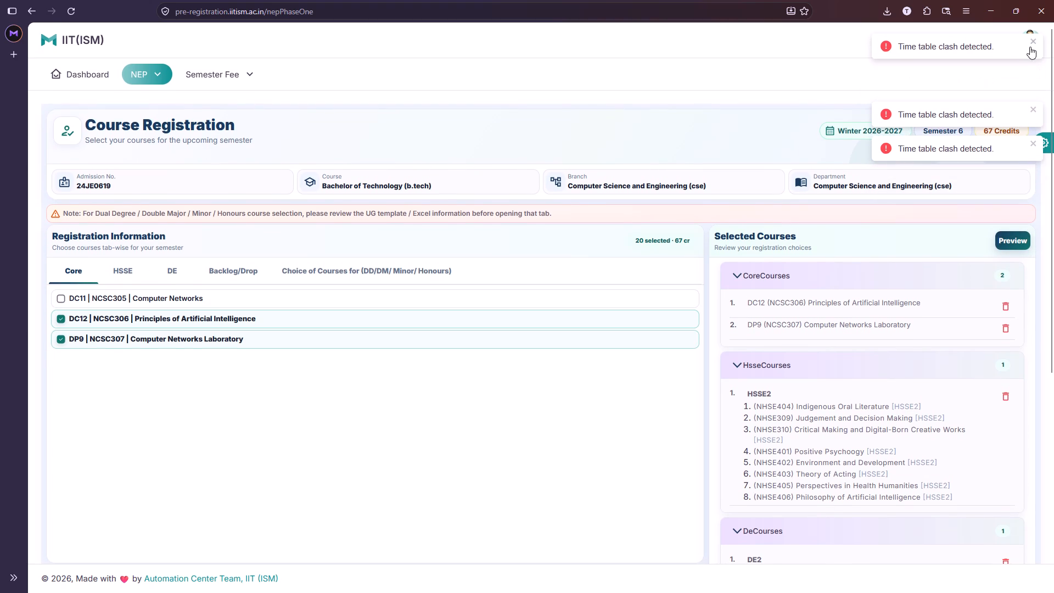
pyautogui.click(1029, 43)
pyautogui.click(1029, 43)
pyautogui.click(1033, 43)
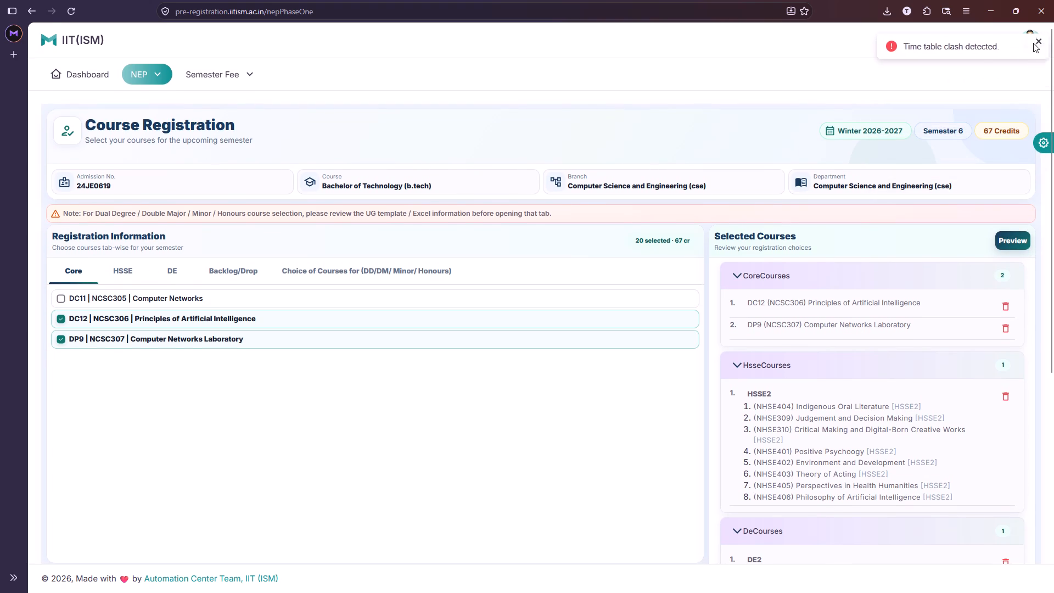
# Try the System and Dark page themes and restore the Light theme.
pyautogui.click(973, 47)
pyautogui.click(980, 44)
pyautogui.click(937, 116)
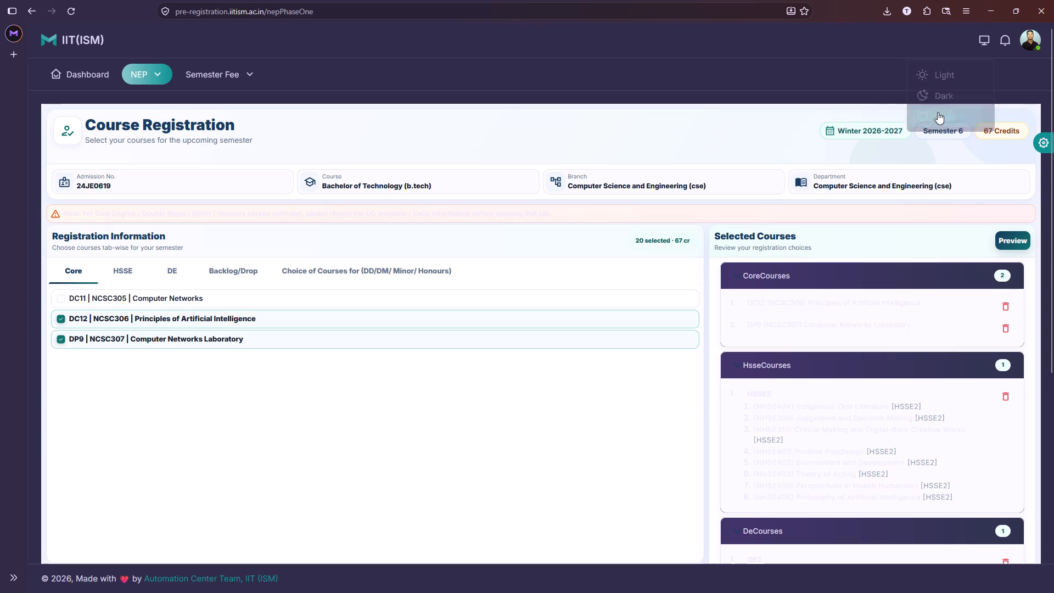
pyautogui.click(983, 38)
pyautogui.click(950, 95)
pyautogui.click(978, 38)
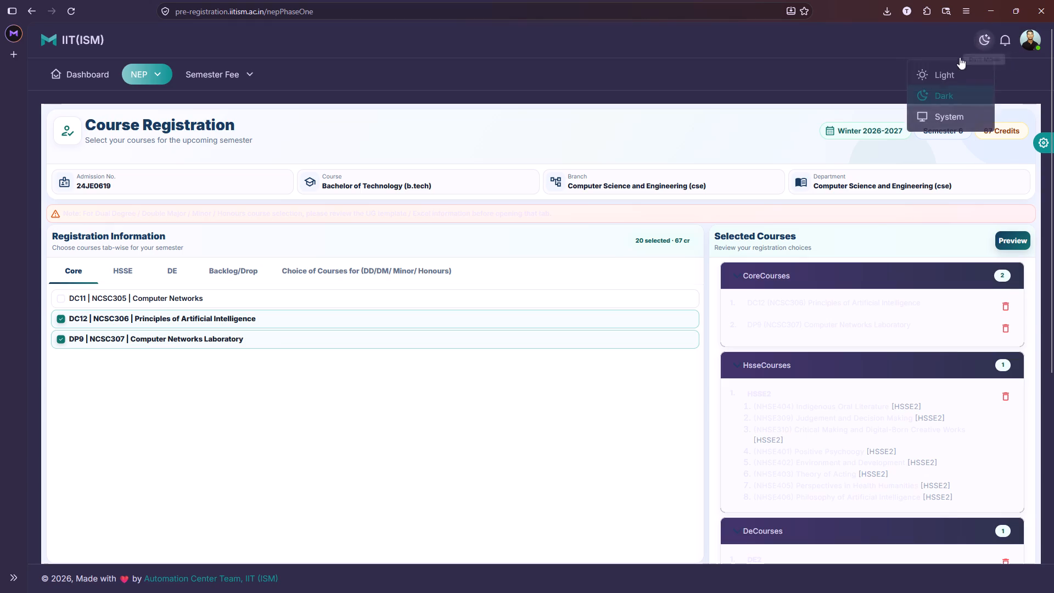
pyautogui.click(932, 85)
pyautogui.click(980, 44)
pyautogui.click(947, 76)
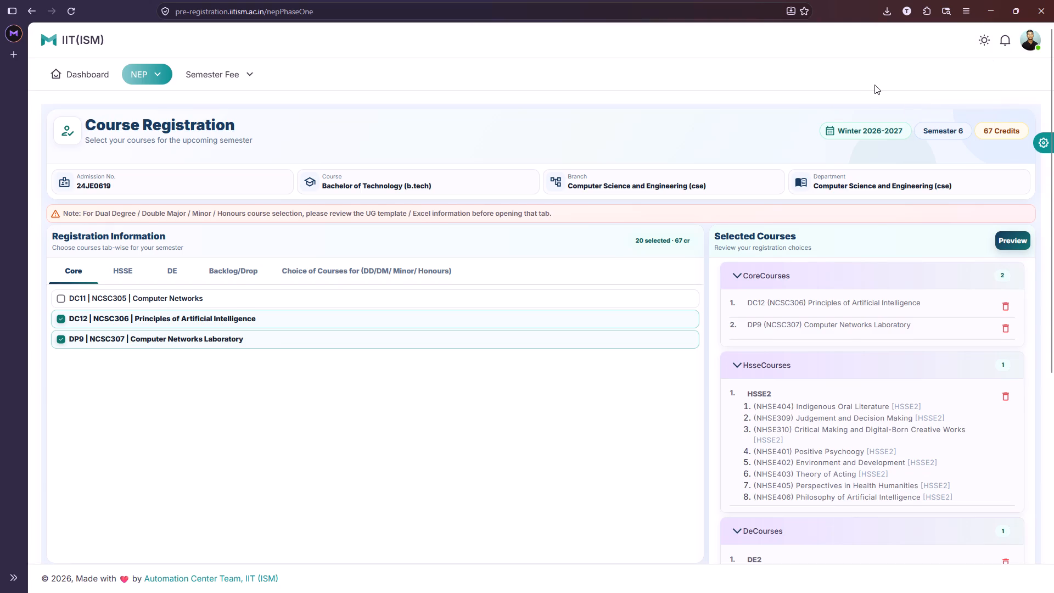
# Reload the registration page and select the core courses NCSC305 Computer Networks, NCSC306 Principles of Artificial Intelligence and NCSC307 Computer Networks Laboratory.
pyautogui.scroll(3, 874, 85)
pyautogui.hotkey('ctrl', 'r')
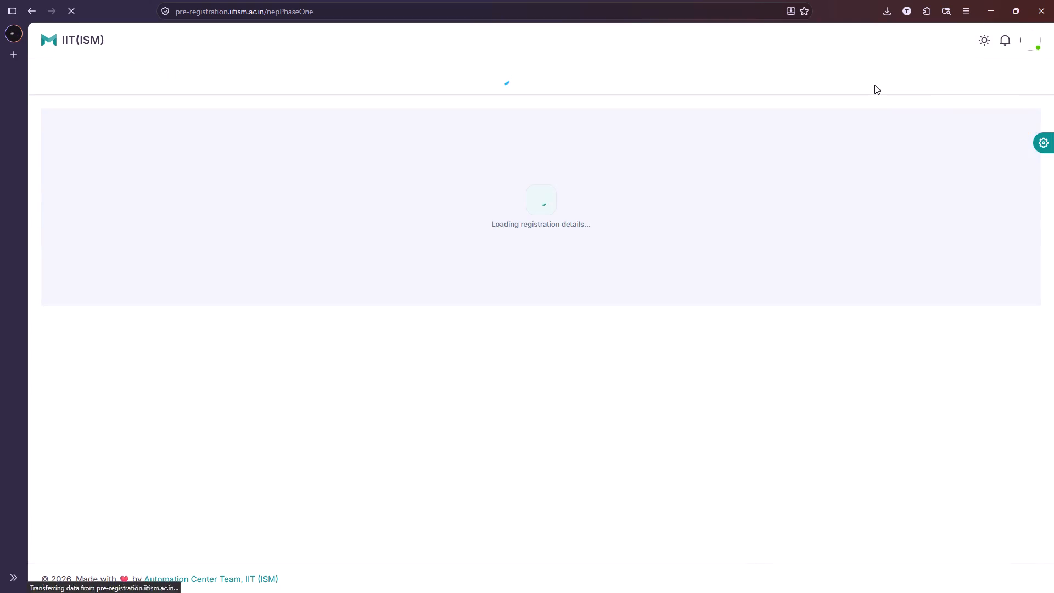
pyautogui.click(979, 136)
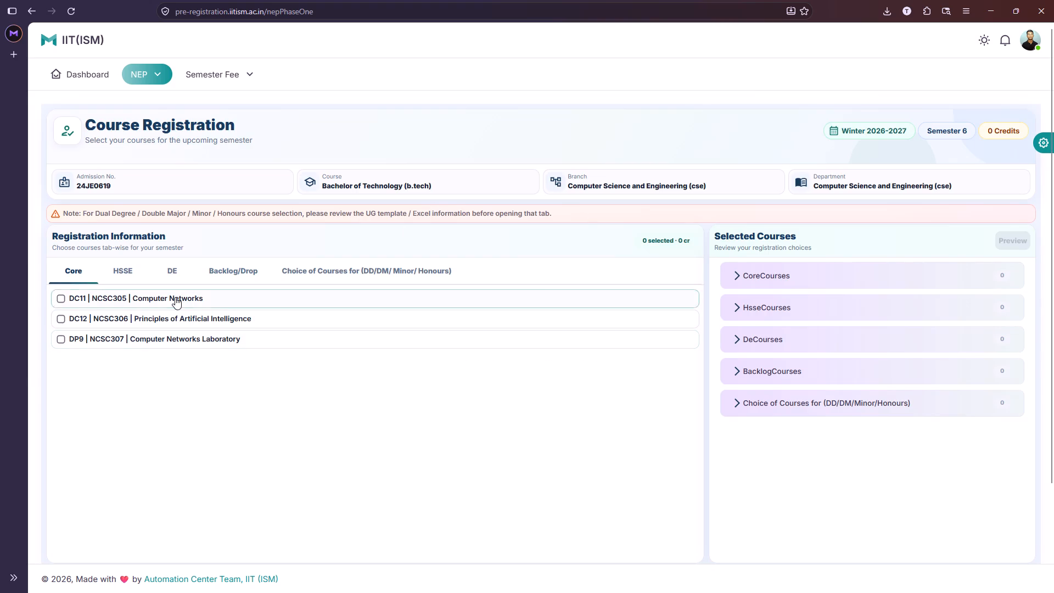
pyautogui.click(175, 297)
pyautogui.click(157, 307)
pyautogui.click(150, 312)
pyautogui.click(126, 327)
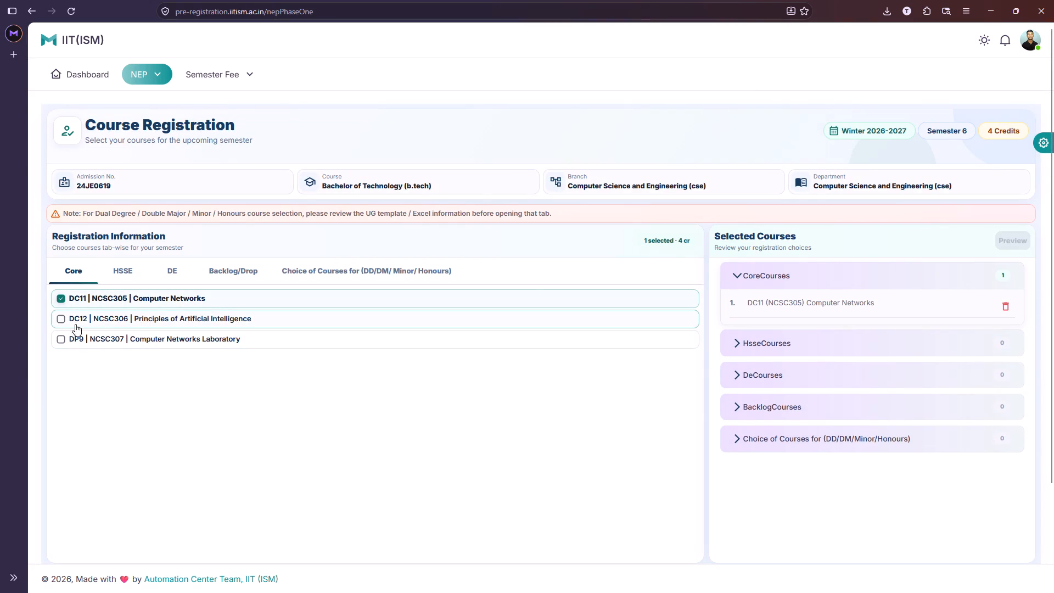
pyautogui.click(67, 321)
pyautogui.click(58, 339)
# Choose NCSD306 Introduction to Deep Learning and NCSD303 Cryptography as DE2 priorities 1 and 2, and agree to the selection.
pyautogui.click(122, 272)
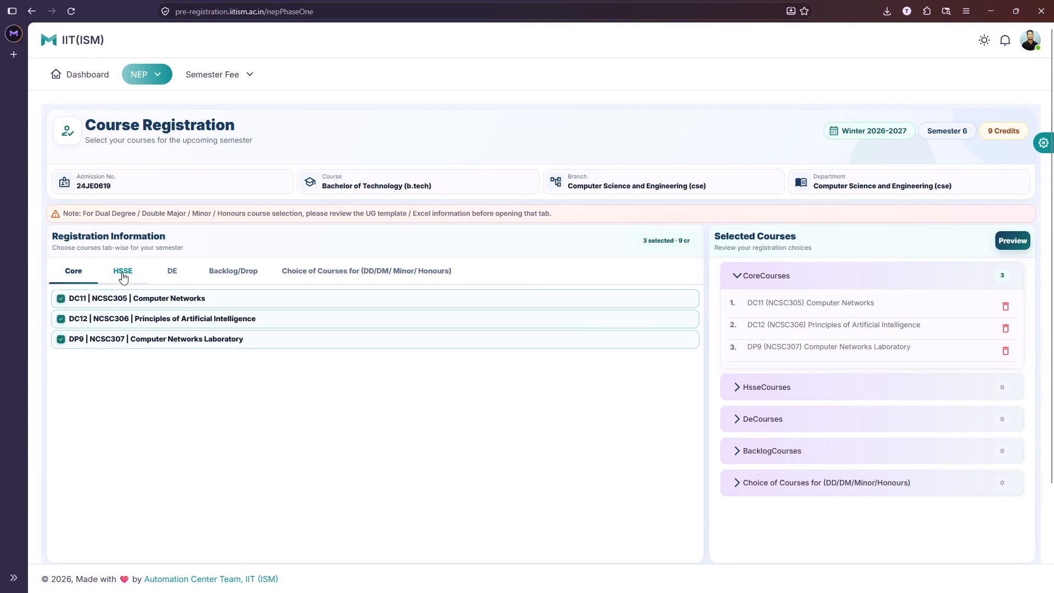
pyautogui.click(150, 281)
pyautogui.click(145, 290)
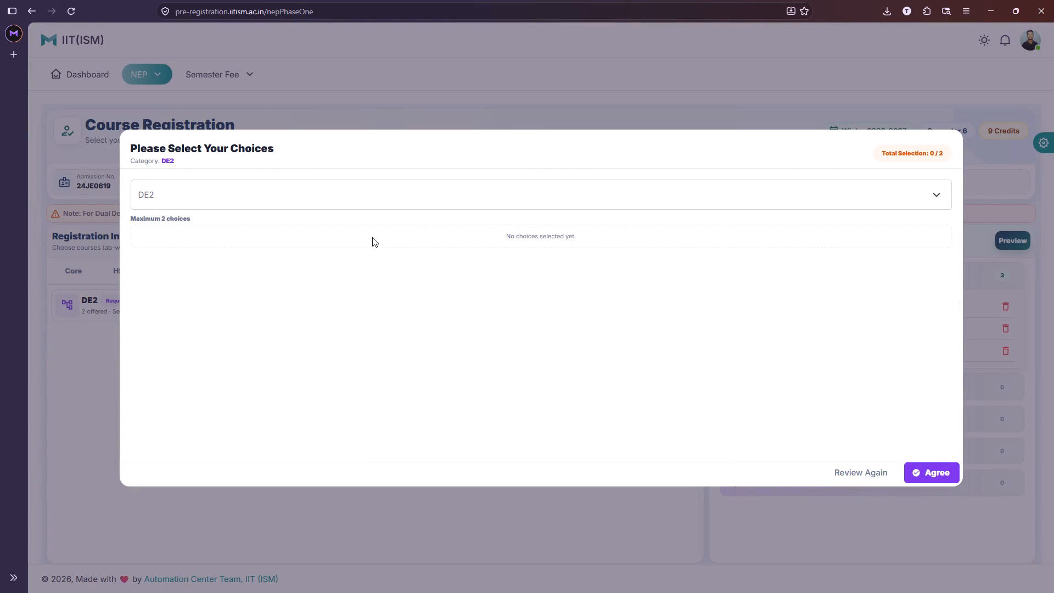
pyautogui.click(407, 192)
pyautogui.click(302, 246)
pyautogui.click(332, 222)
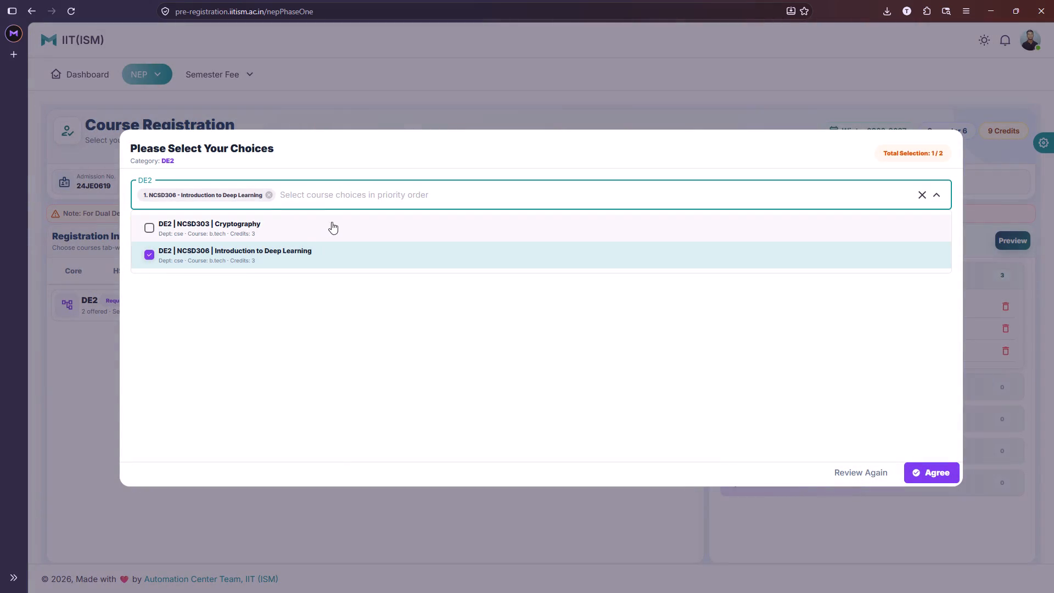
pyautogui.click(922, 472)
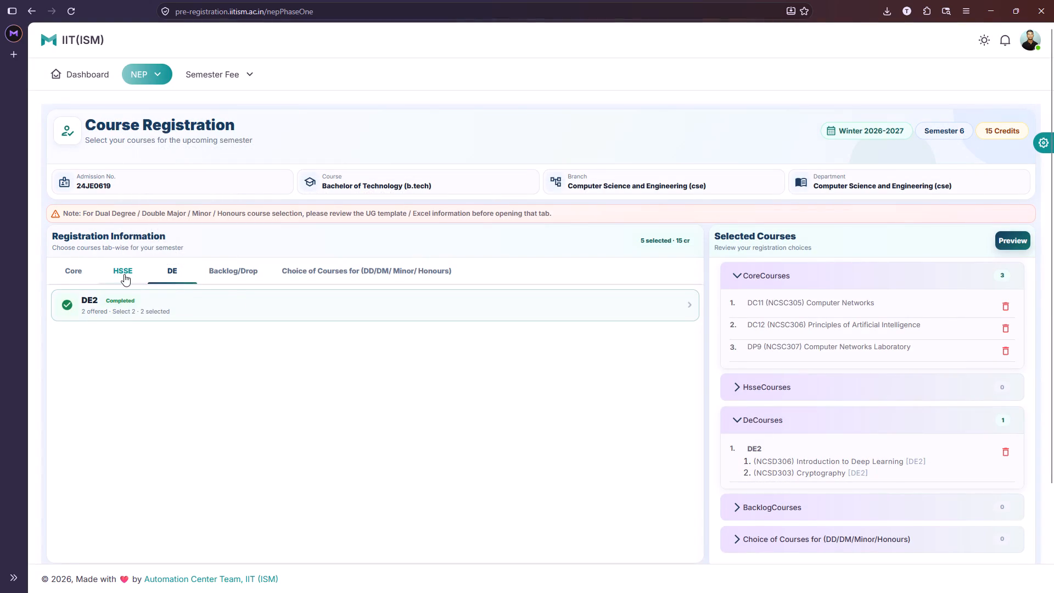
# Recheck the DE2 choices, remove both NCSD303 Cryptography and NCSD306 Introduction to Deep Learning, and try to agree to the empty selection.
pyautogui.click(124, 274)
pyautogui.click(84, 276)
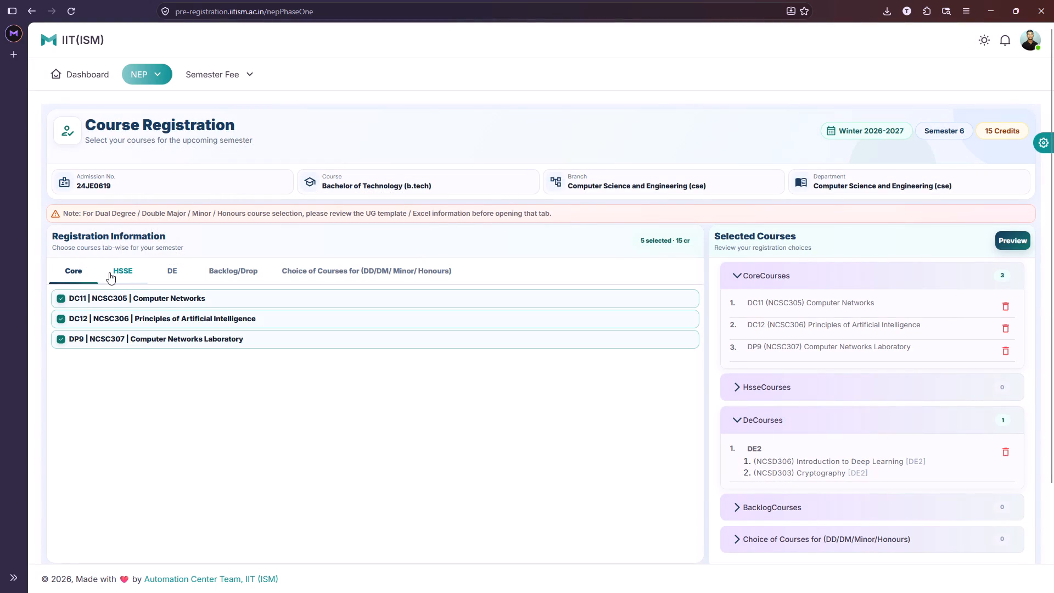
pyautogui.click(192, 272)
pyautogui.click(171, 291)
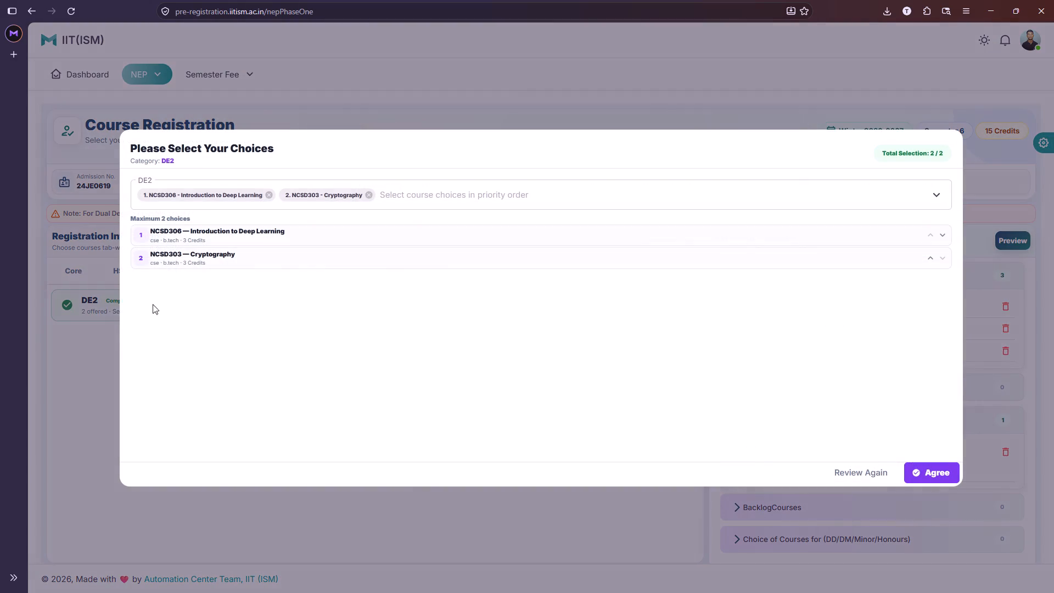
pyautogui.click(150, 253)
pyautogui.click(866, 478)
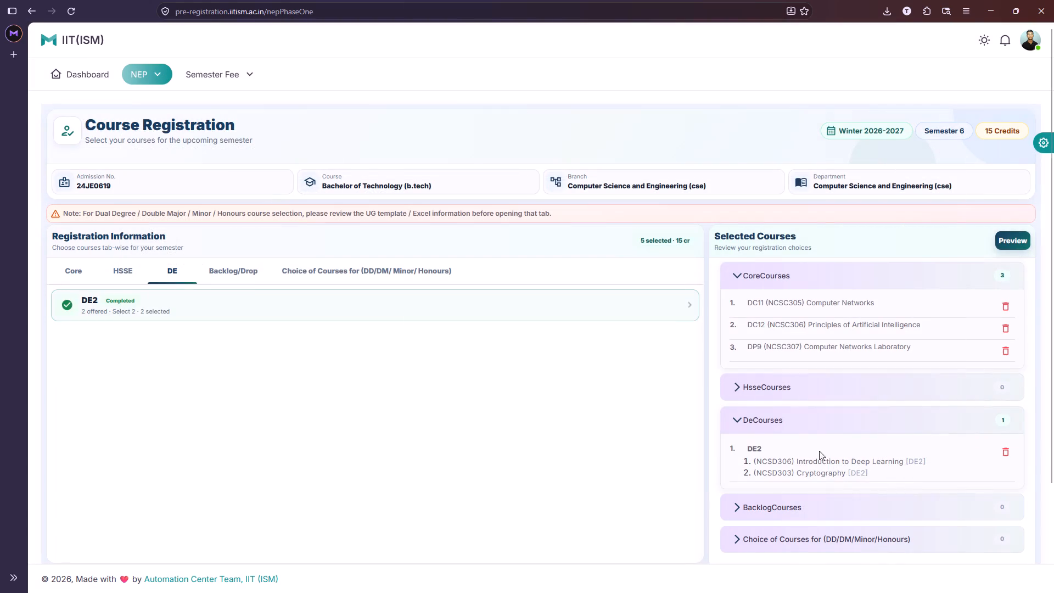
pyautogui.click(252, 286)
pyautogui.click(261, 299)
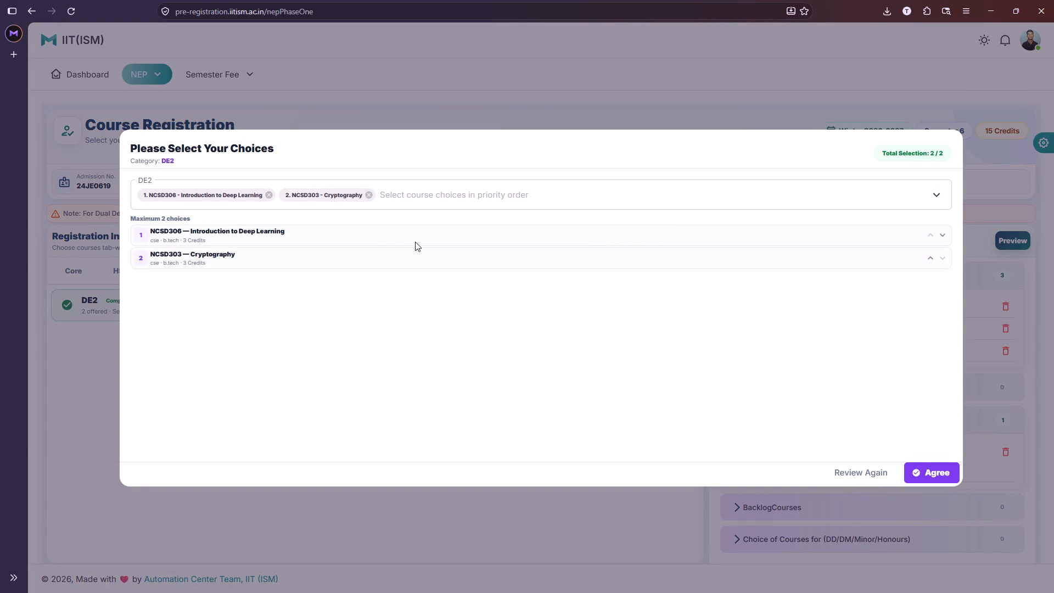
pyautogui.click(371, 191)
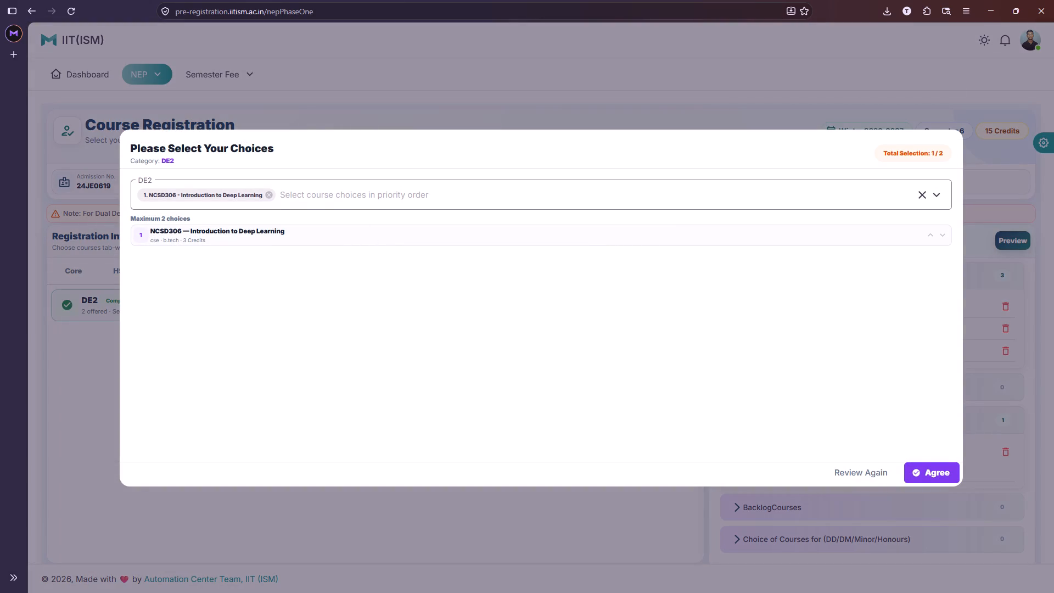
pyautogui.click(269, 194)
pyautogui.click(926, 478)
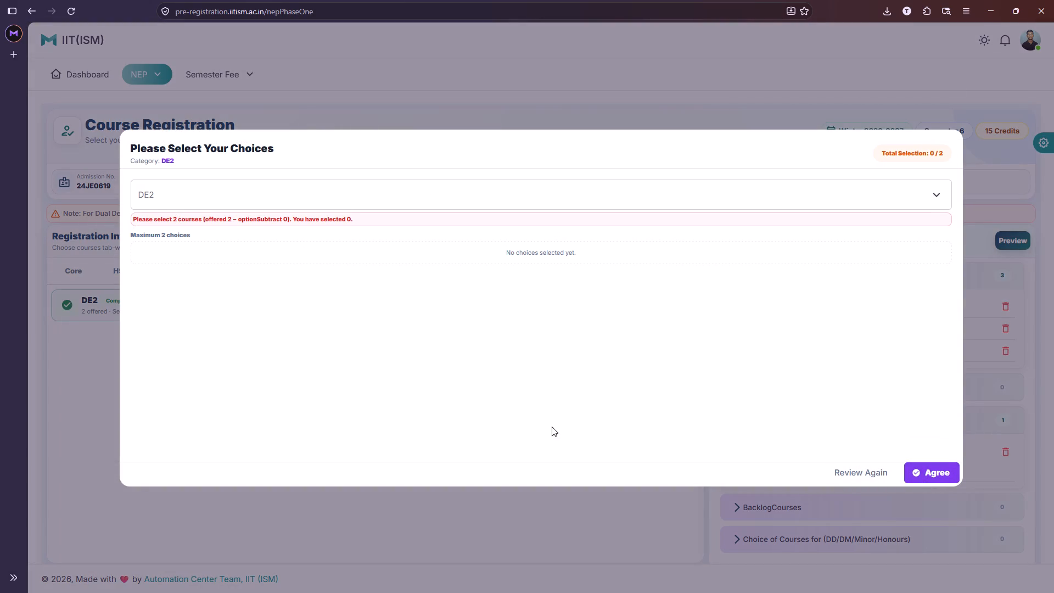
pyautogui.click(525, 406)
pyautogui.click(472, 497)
# Reload the registration page and select the core courses NCSC305 Computer Networks, NCSC306 Principles of Artificial Intelligence and NCSC307 Computer Networks Laboratory.
pyautogui.hotkey('ctrl', 'r')
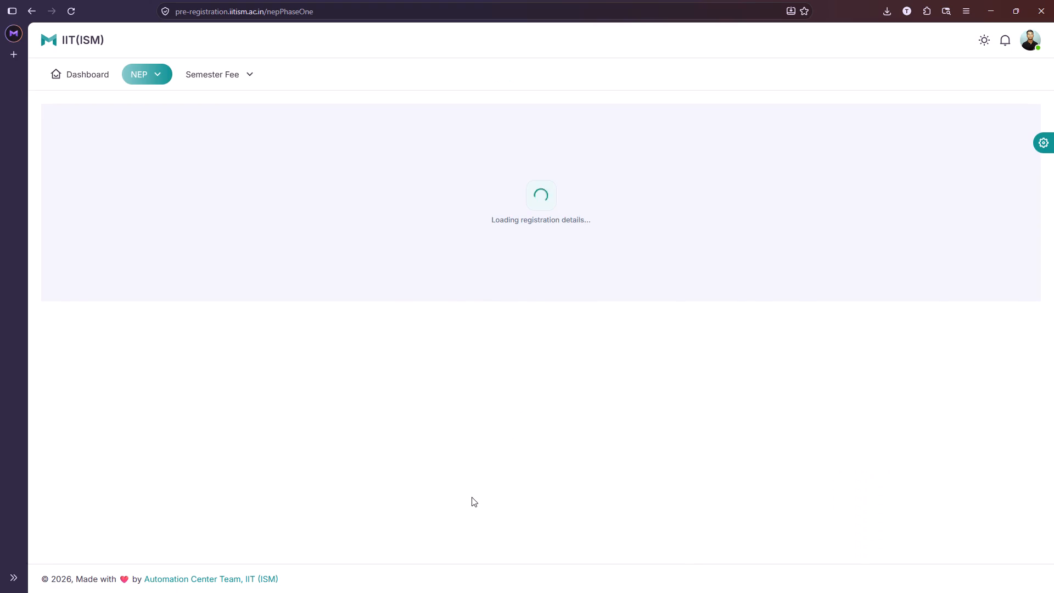
pyautogui.click(968, 133)
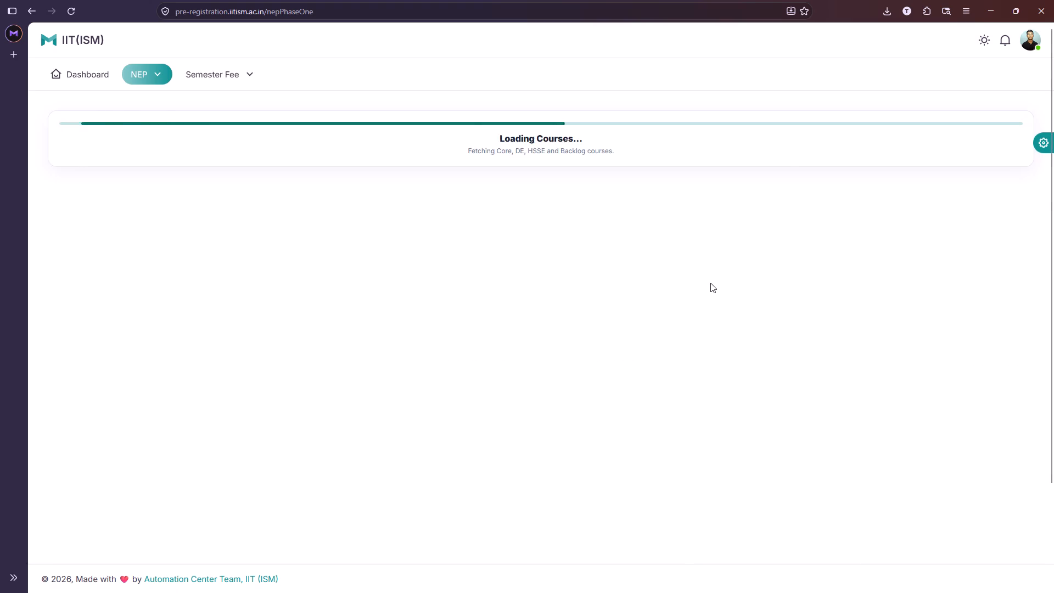
pyautogui.scroll(1, 595, 260)
pyautogui.click(88, 303)
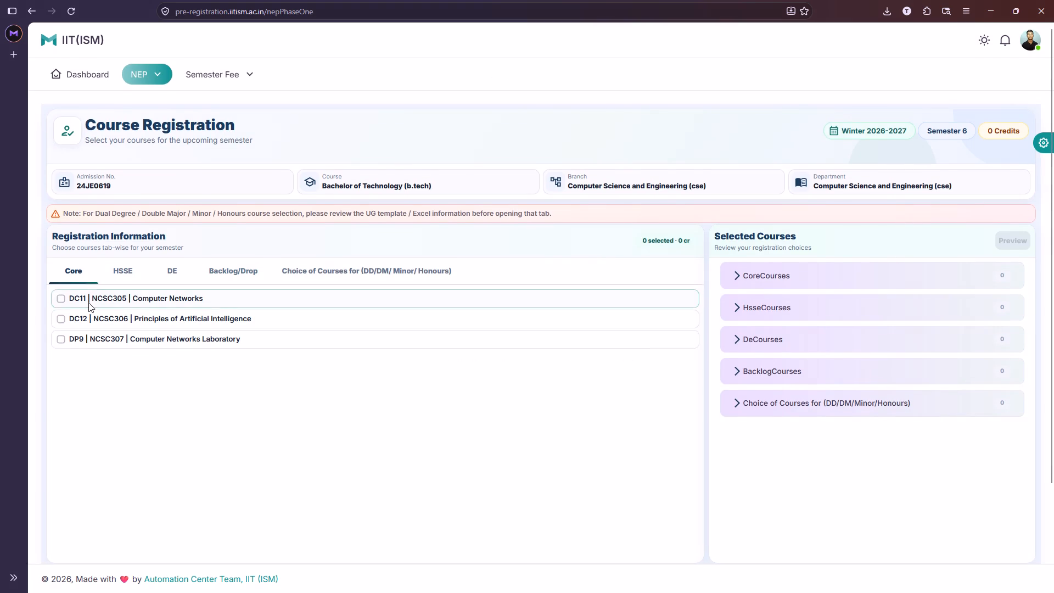
pyautogui.click(77, 315)
pyautogui.click(65, 337)
pyautogui.click(246, 394)
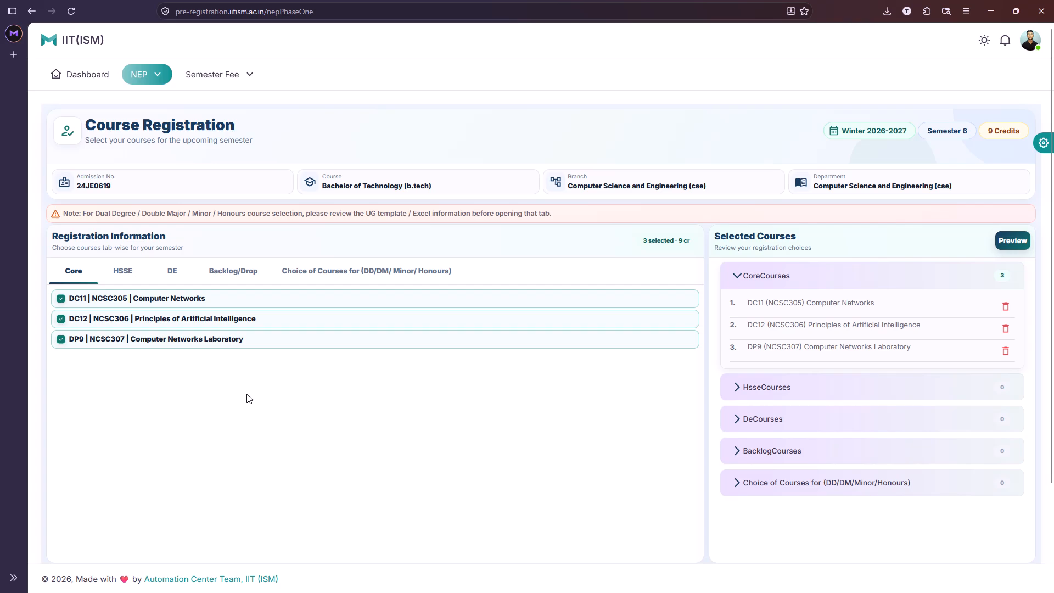
# Confirm that the DD/DM/Minor/Honour course information has been reviewed and open the Choice of Courses section.
pyautogui.click(125, 277)
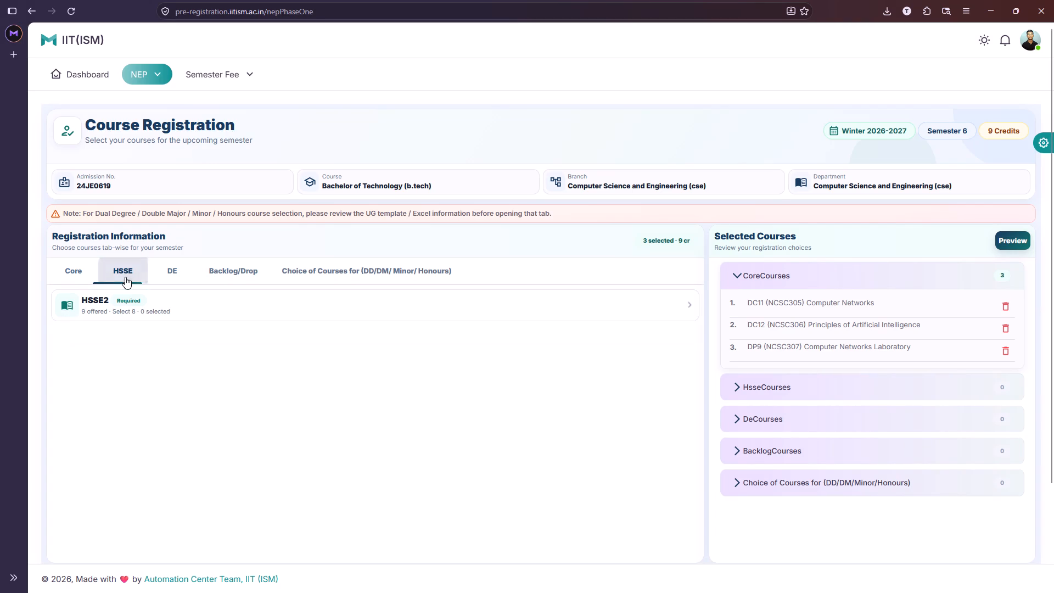
pyautogui.click(191, 267)
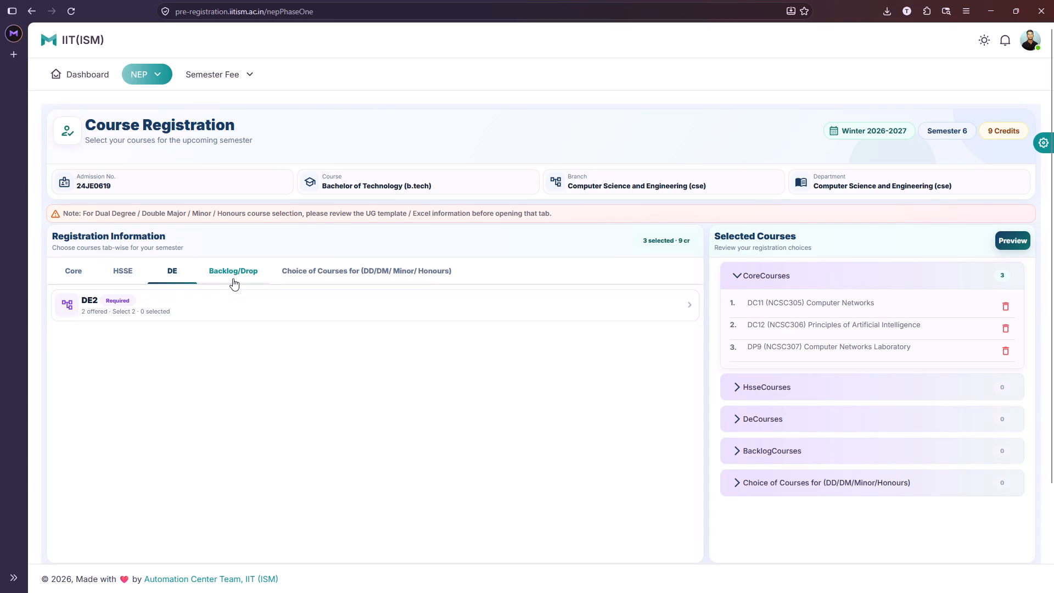
pyautogui.click(233, 278)
pyautogui.click(387, 265)
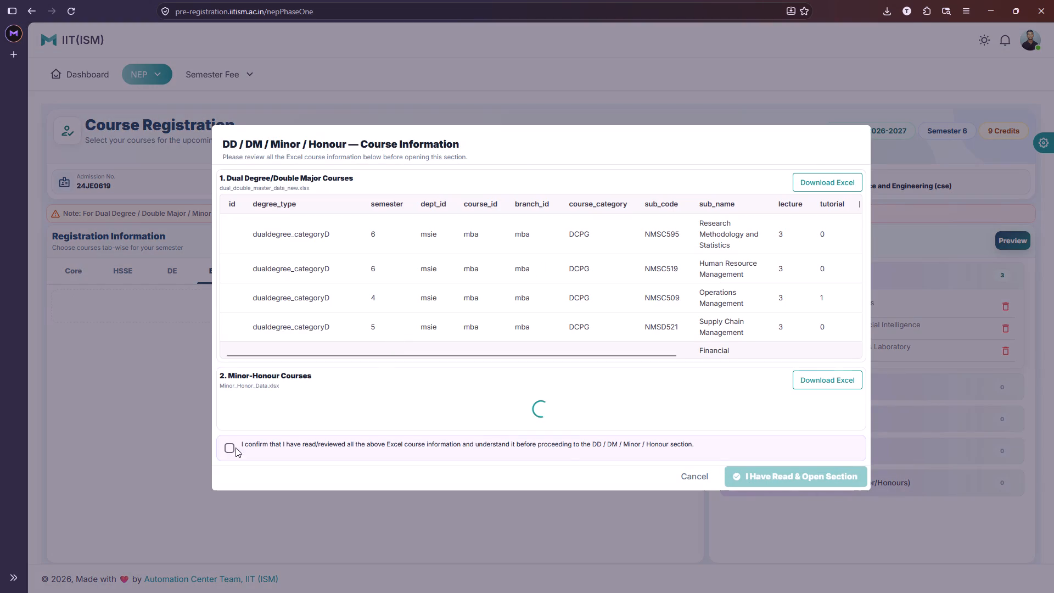
pyautogui.doubleClick(223, 455)
pyautogui.click(239, 523)
pyautogui.click(236, 520)
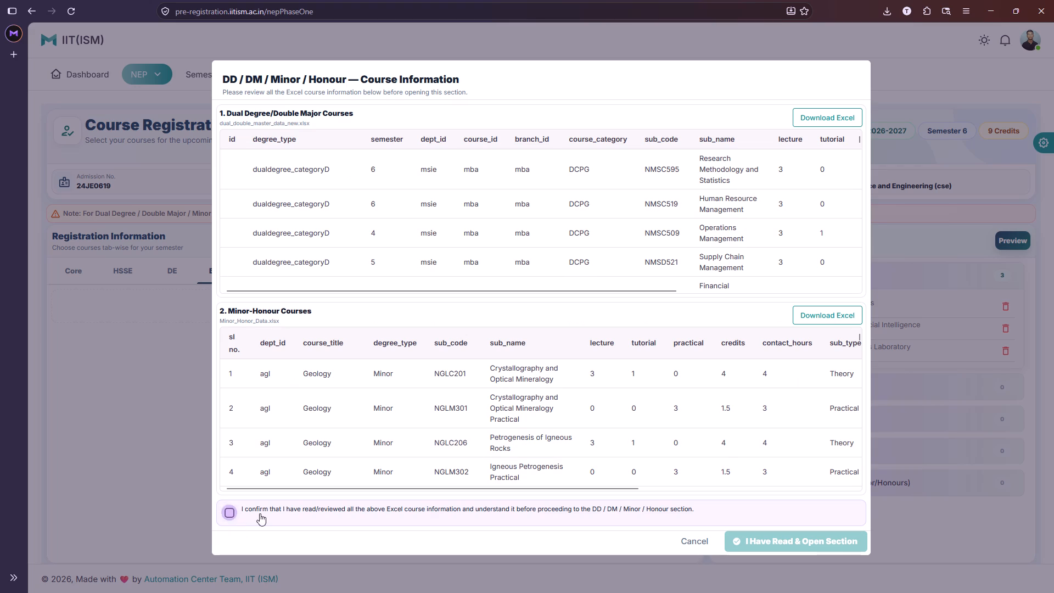
pyautogui.click(753, 541)
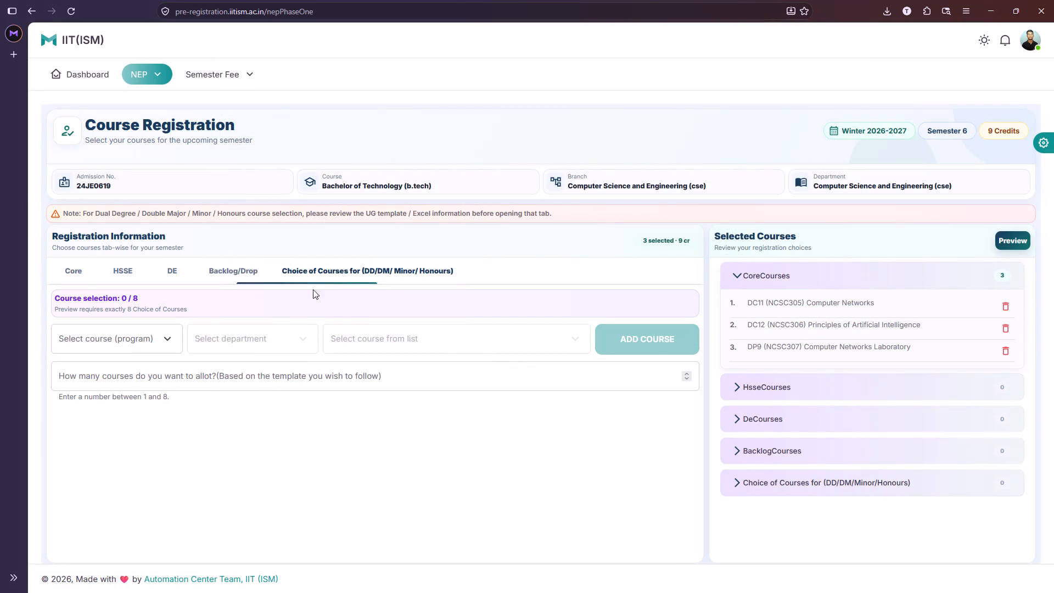
# Add NCSH303 Introduction to Machine Learning from the Honour program, Computer Science and Engineering department, with 1 course to allot.
pyautogui.click(192, 333)
pyautogui.click(170, 333)
pyautogui.rightClick(169, 367)
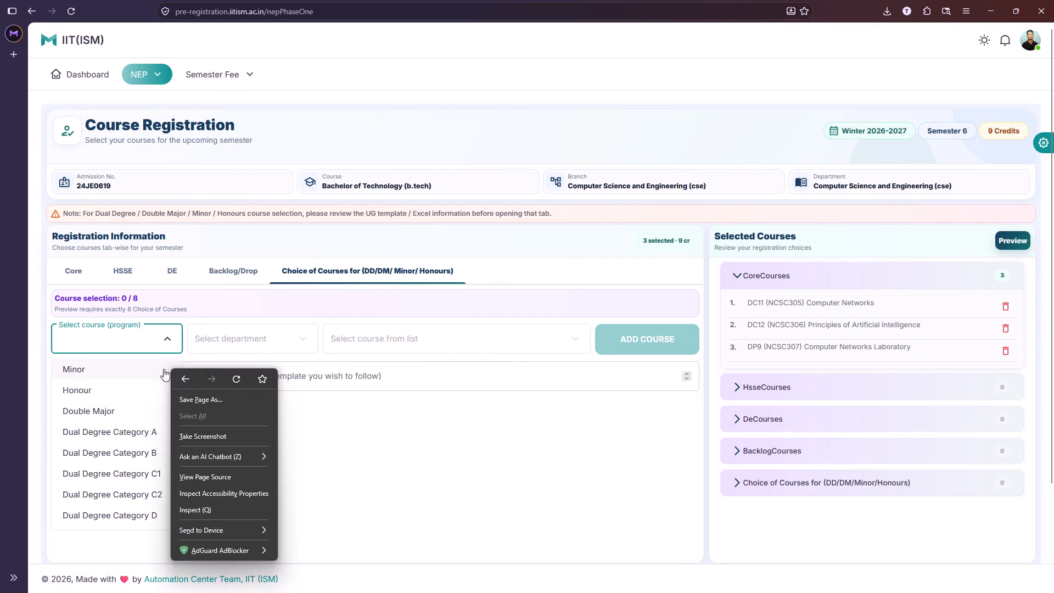
pyautogui.rightClick(159, 381)
pyautogui.click(159, 381)
pyautogui.click(242, 350)
pyautogui.click(231, 375)
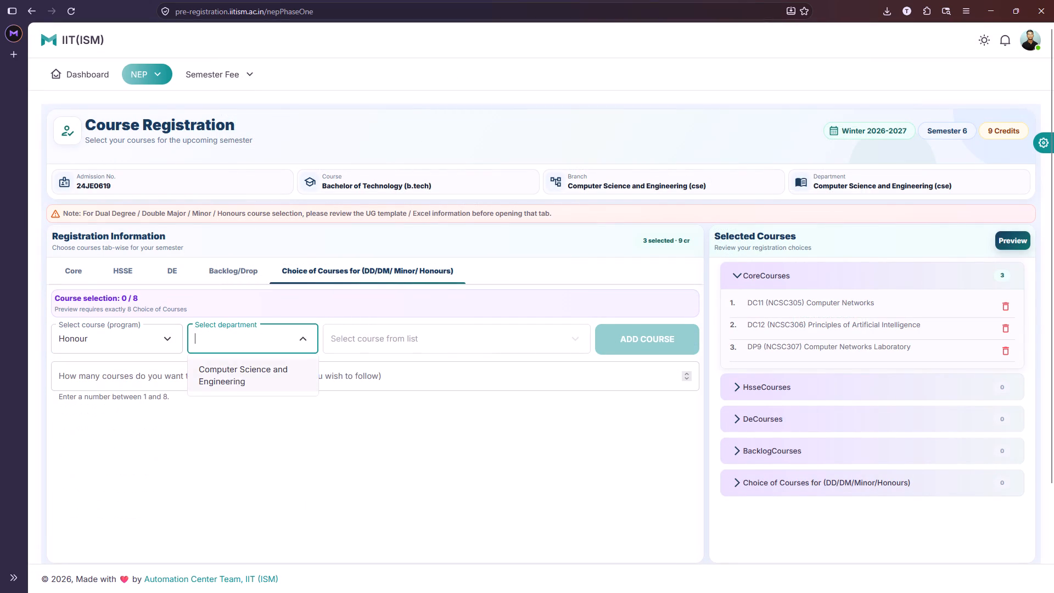
pyautogui.click(388, 328)
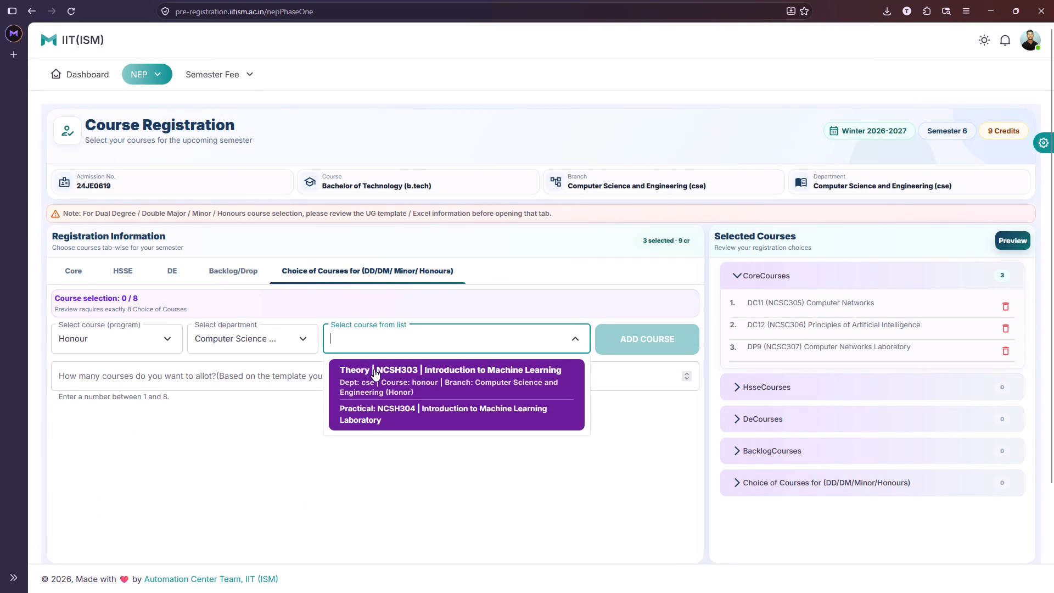
pyautogui.click(374, 369)
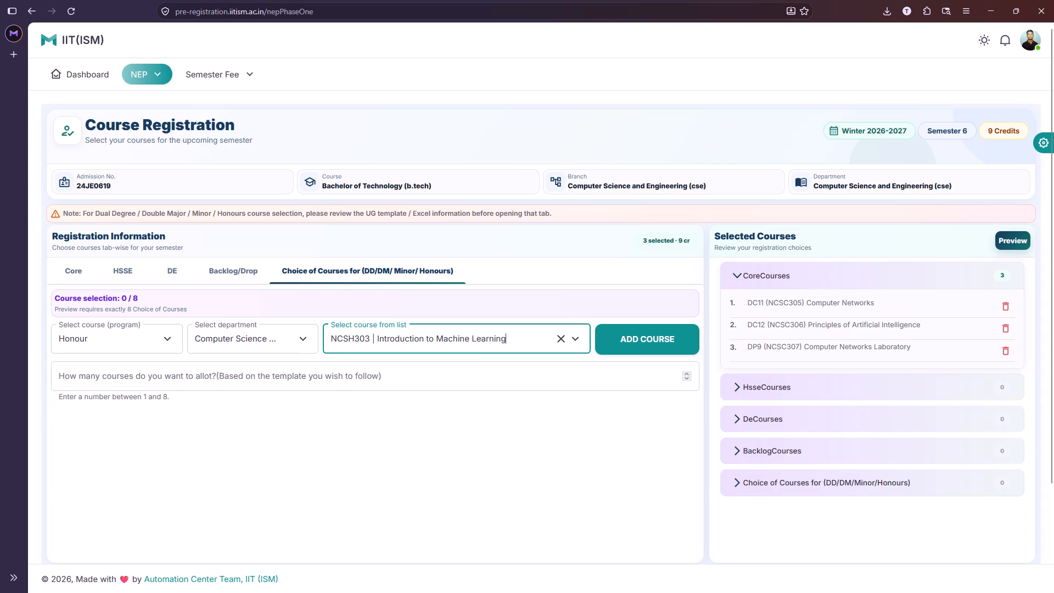
pyautogui.click(653, 340)
pyautogui.click(514, 377)
pyautogui.press('1')
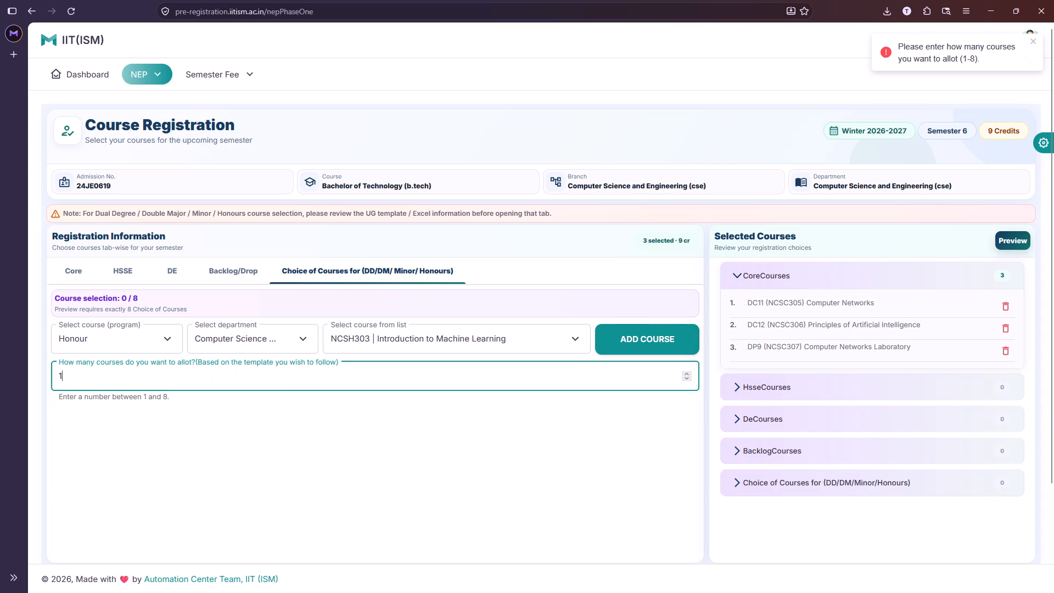
pyautogui.click(650, 332)
pyautogui.click(519, 461)
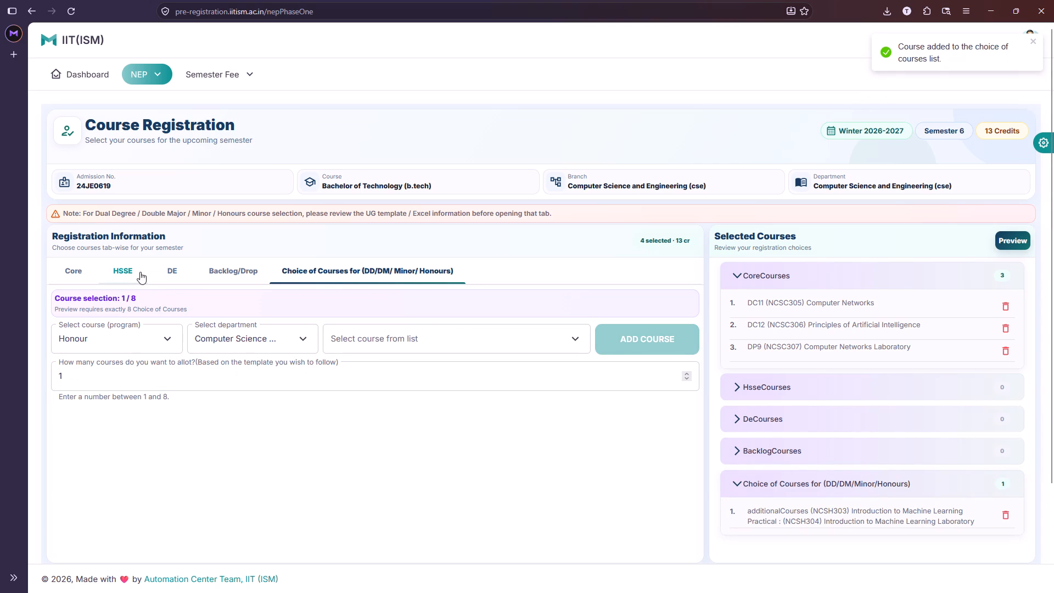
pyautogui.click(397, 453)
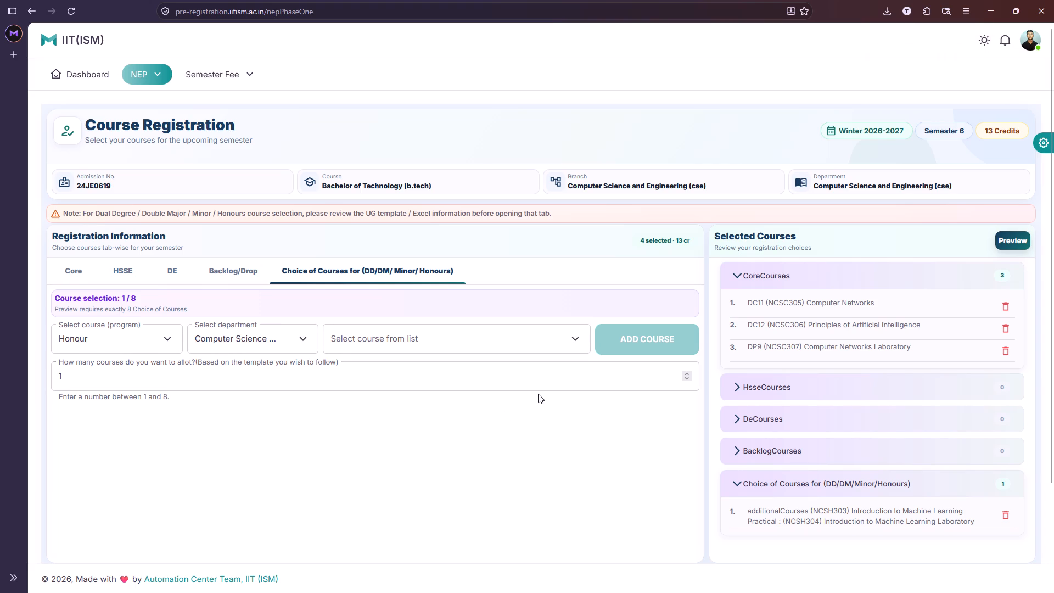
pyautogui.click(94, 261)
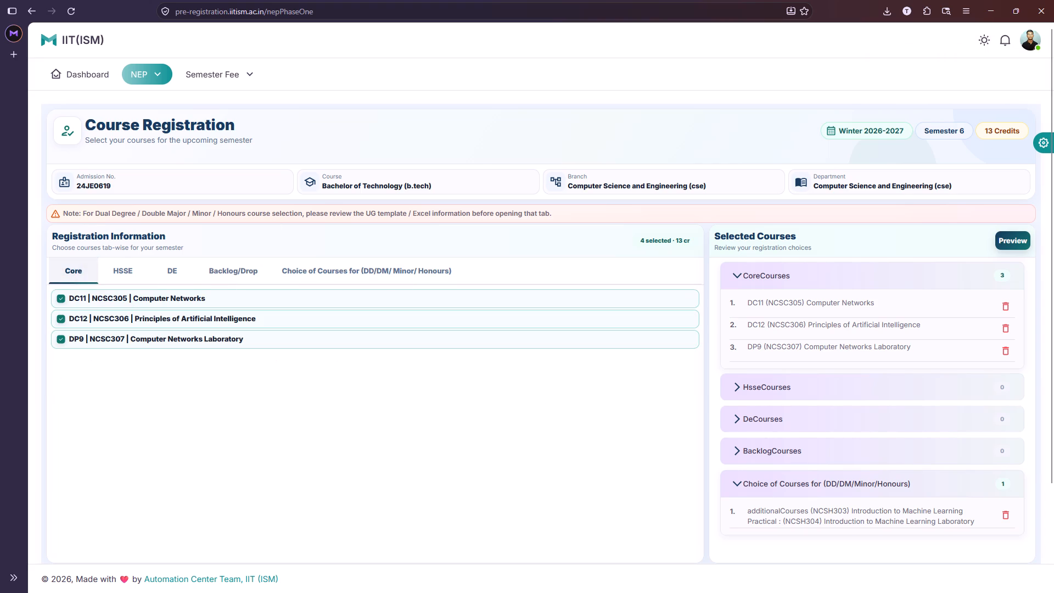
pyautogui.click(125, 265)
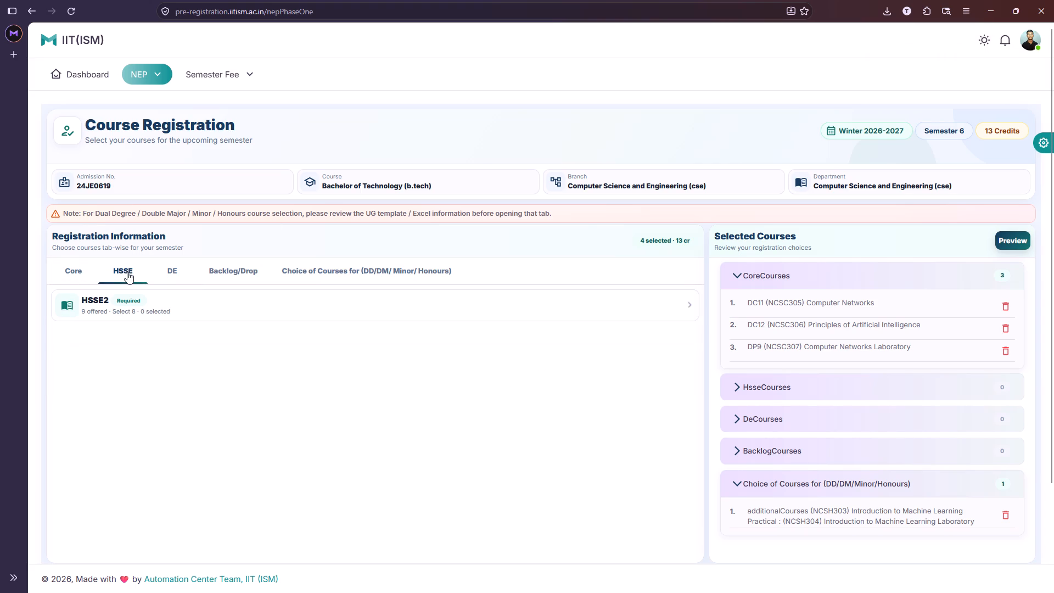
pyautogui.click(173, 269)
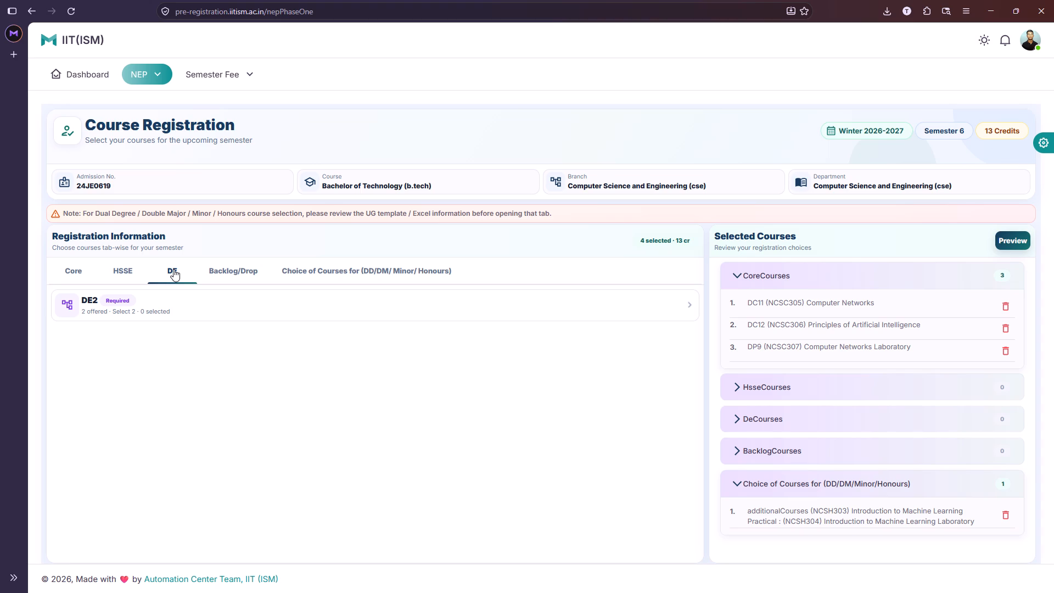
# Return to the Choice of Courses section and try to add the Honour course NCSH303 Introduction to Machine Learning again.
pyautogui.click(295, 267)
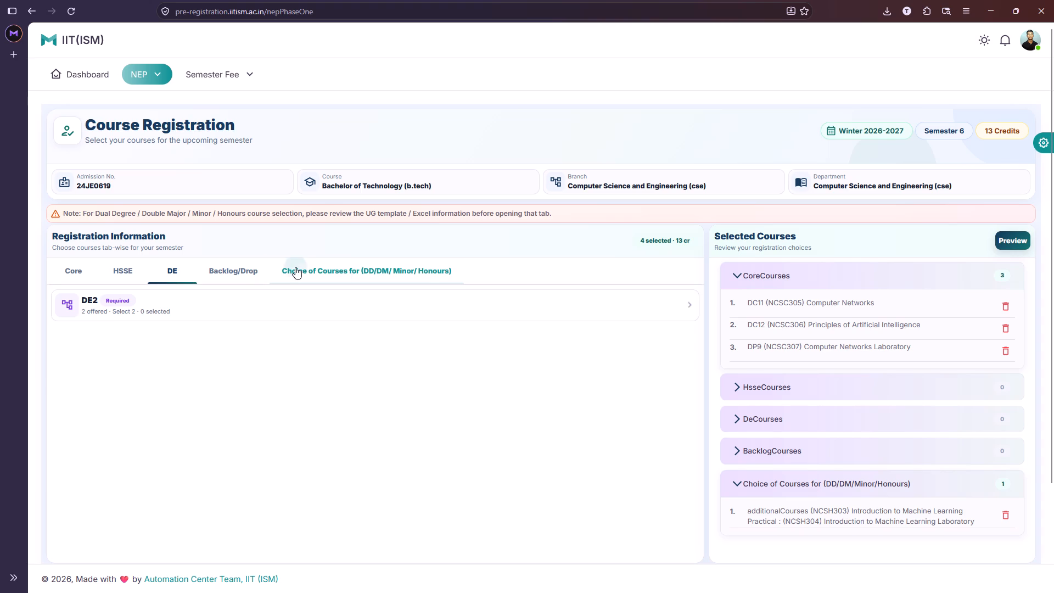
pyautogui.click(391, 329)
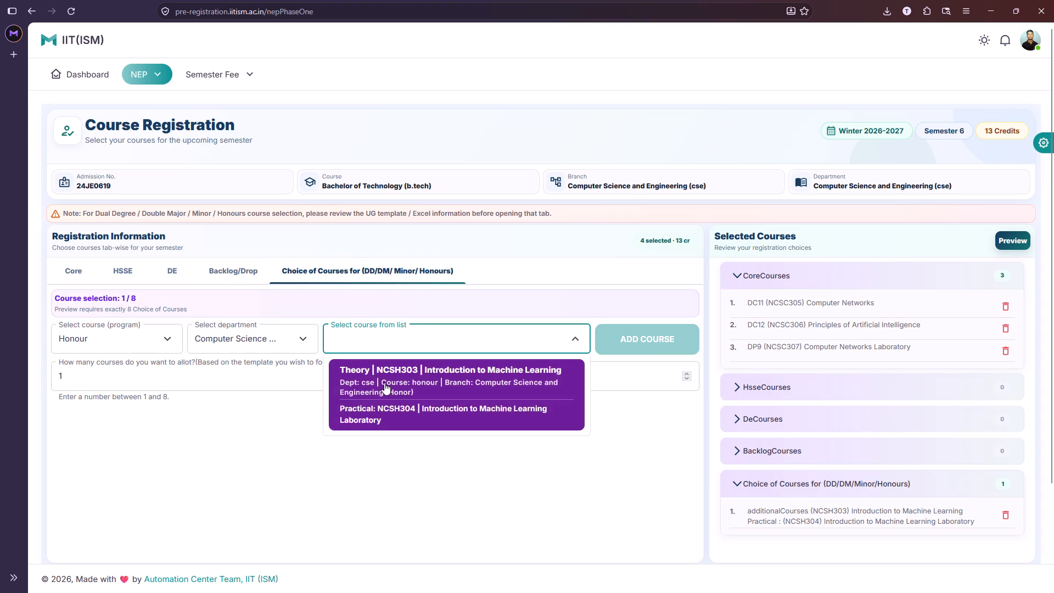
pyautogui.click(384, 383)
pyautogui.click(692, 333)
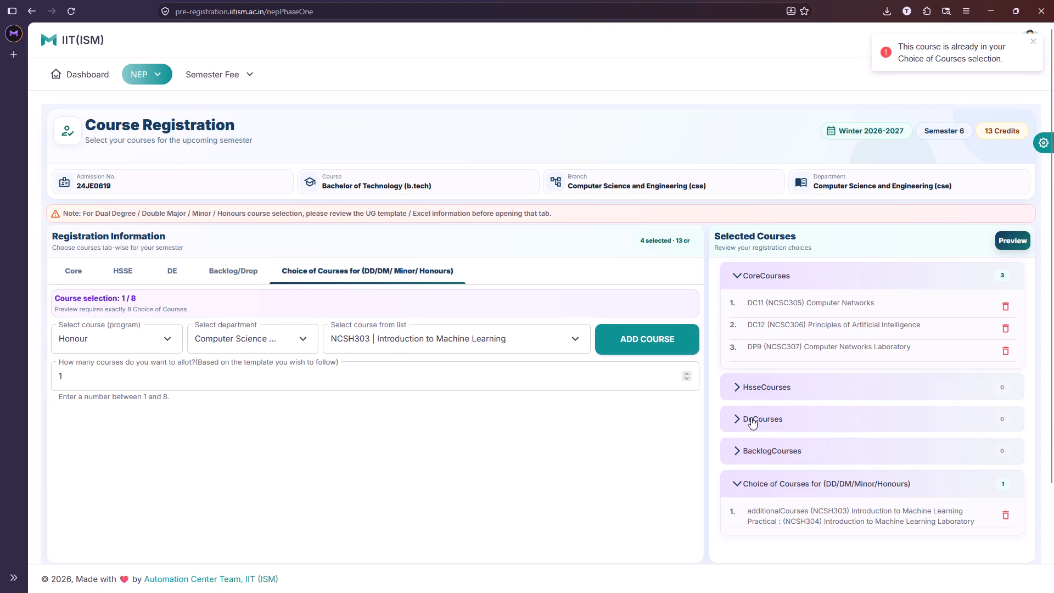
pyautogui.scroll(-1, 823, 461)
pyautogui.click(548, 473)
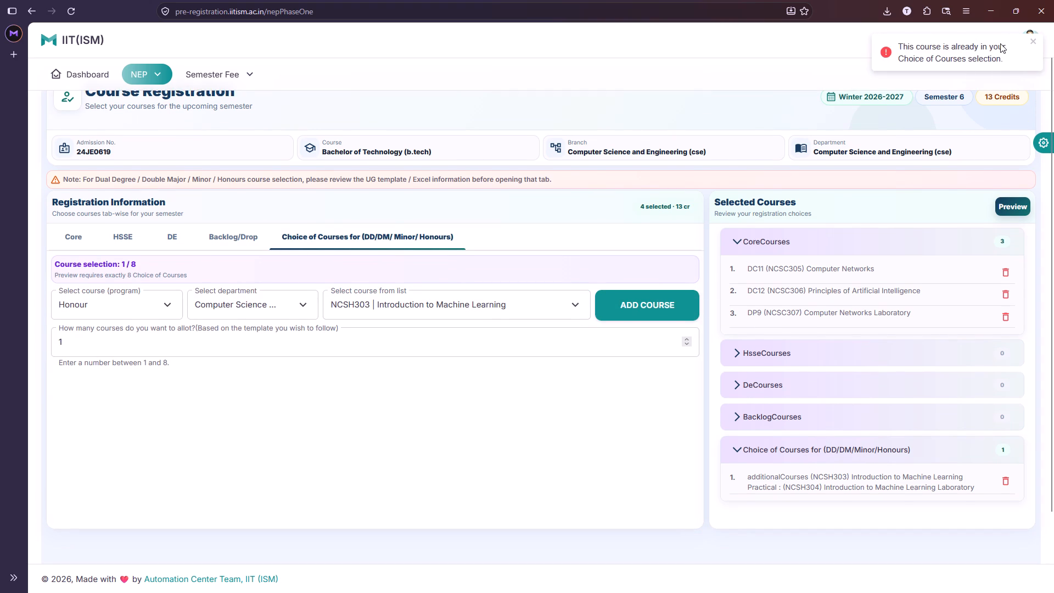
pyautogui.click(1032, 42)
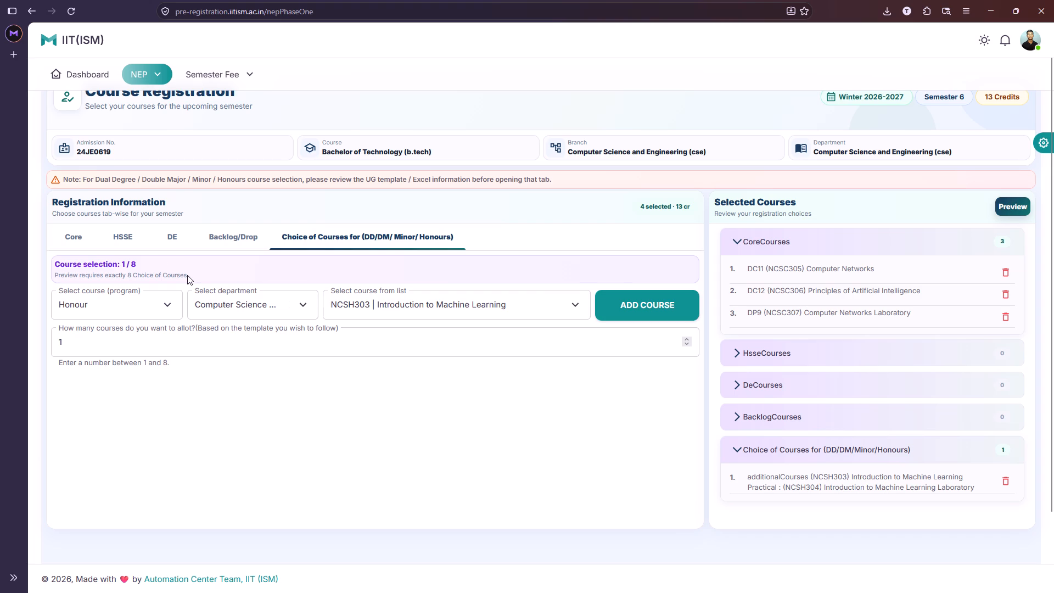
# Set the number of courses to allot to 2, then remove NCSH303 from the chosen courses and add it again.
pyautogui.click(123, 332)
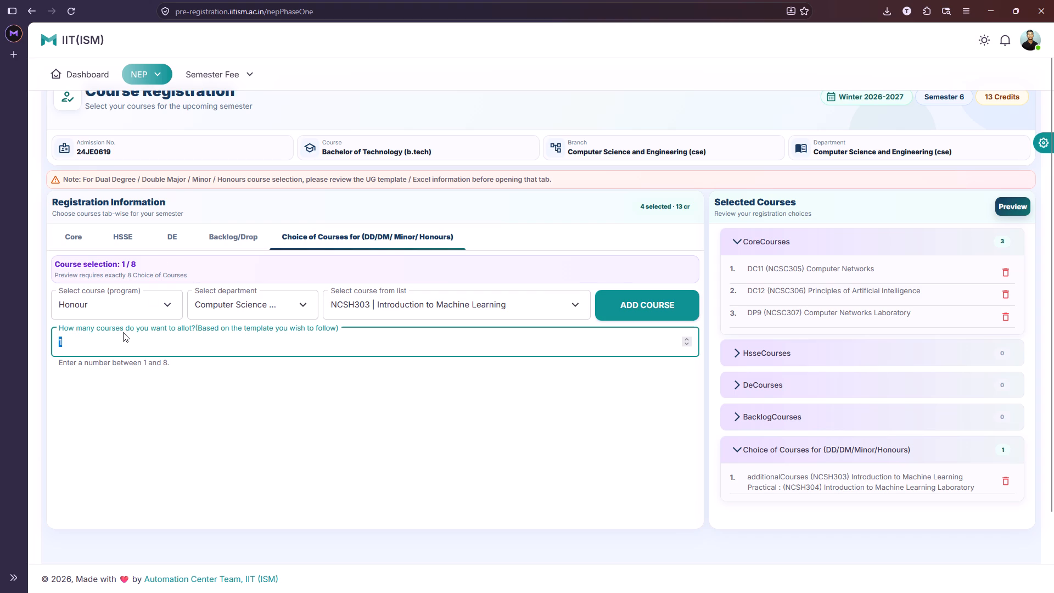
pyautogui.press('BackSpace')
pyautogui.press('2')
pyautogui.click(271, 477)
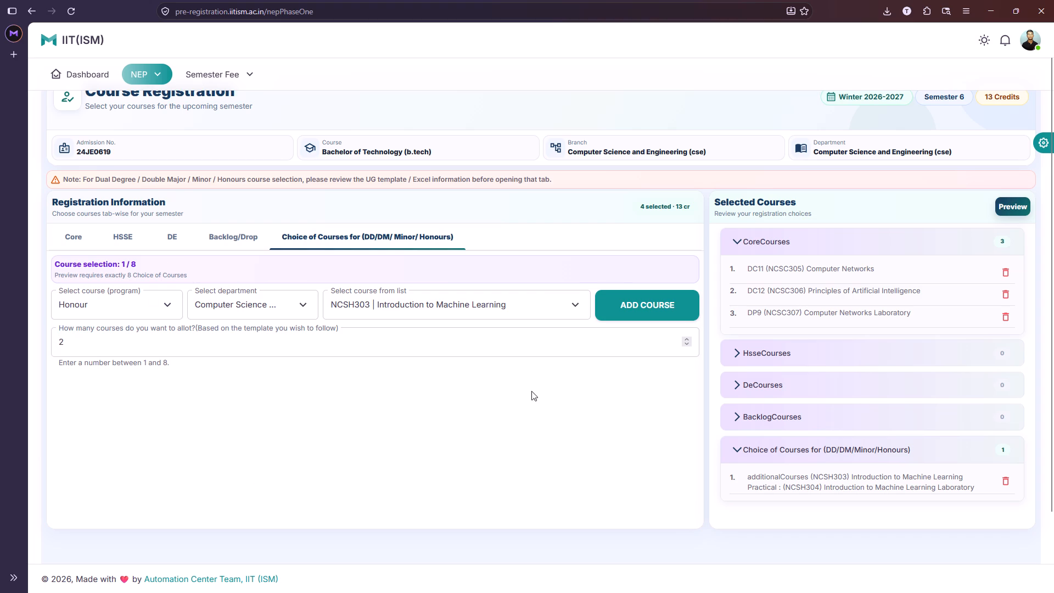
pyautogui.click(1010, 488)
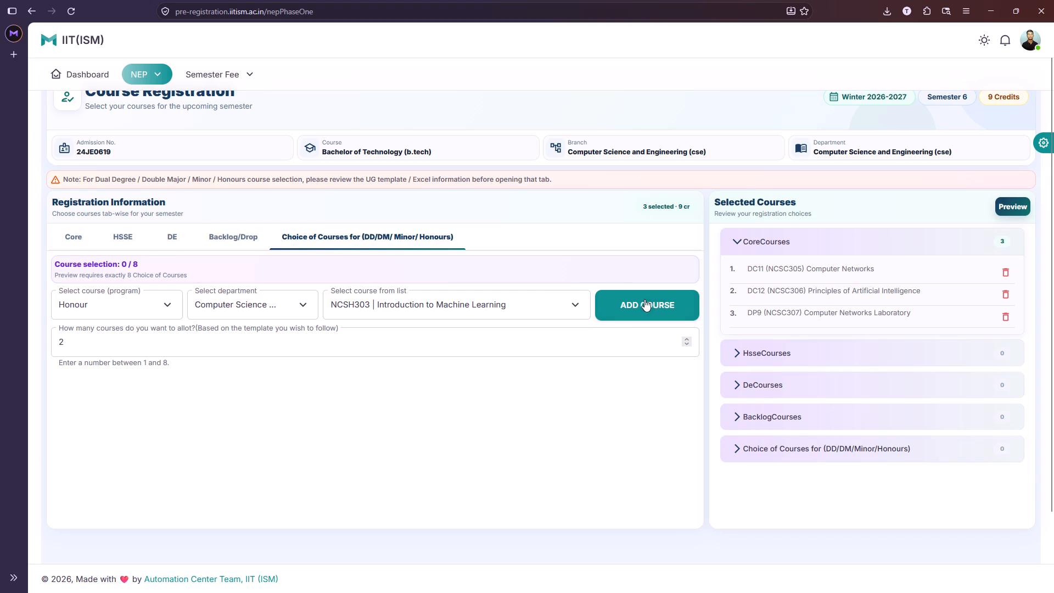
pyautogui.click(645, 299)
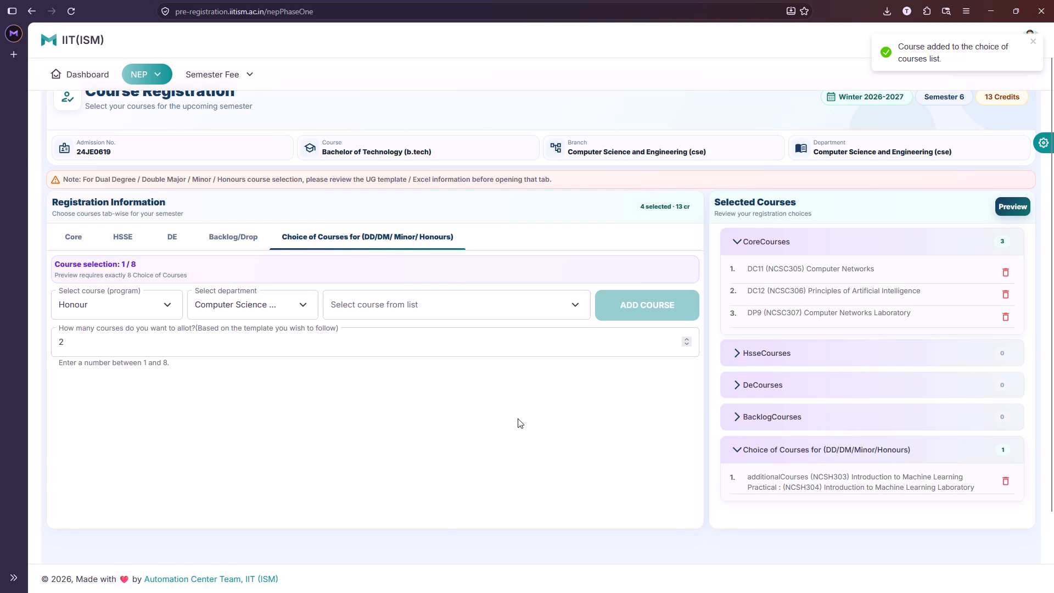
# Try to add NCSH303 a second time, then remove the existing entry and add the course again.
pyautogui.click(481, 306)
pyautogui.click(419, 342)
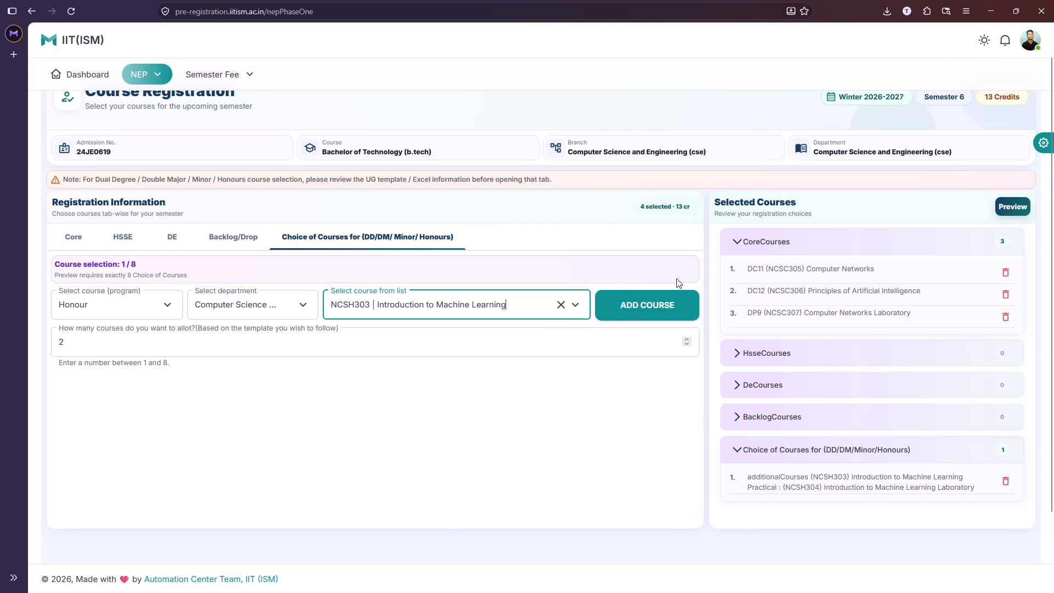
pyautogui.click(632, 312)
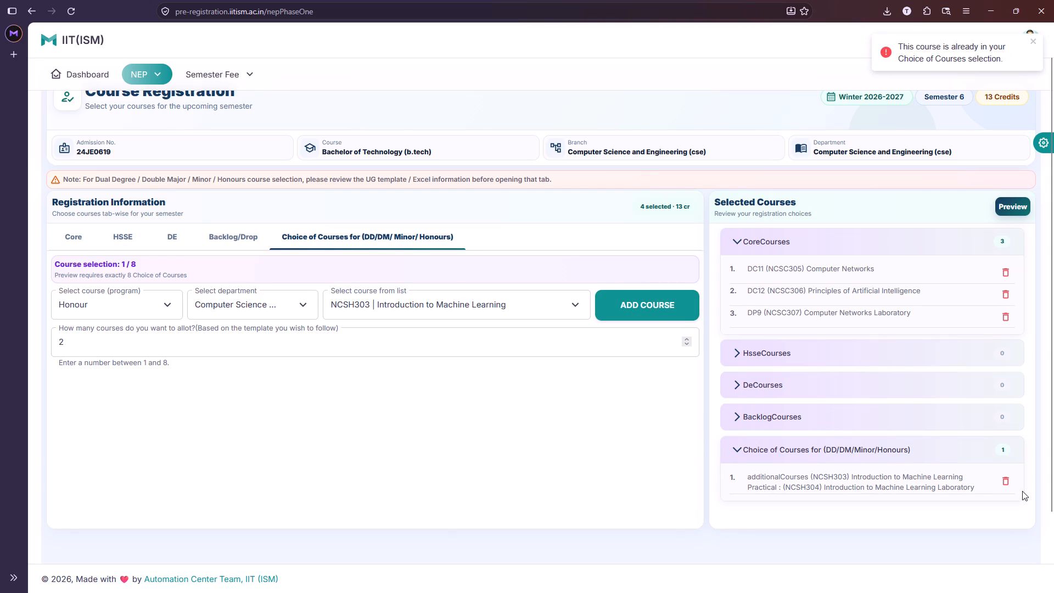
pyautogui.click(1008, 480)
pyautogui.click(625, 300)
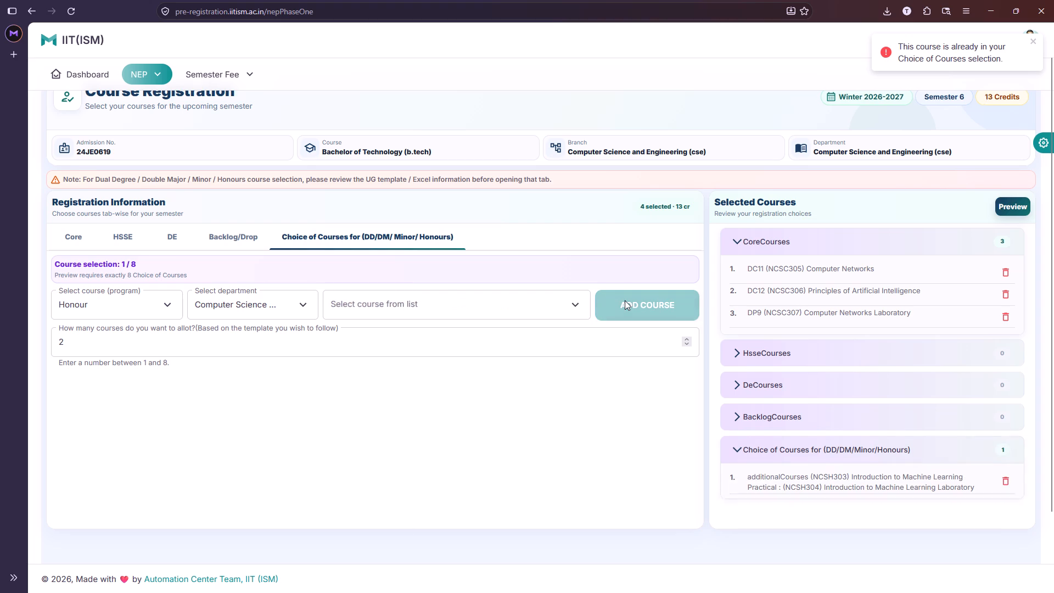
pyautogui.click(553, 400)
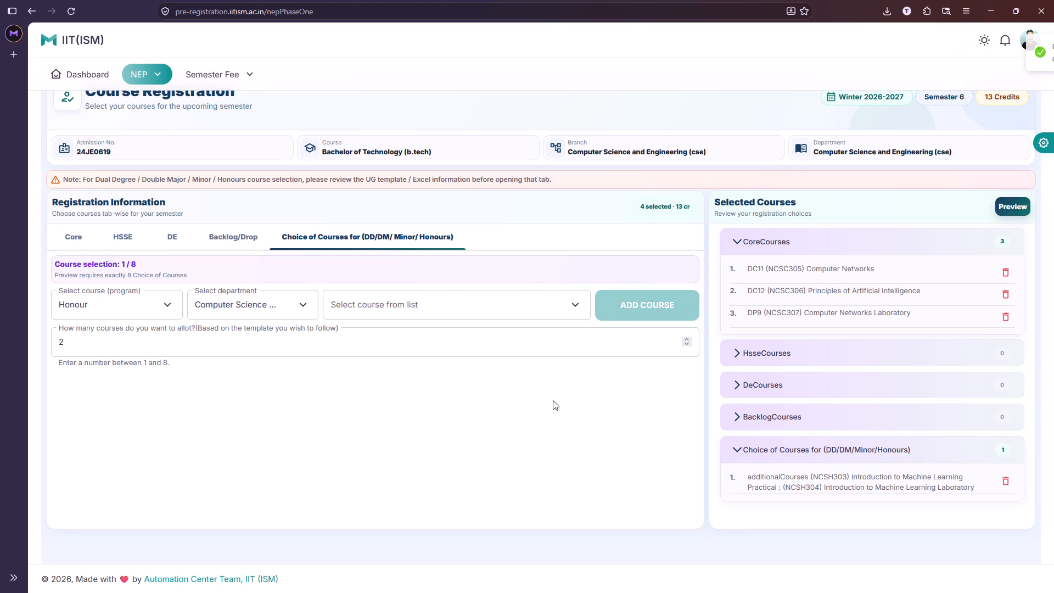
# Set the number of courses to allot back to 1, then remove NCSH303 Introduction to Machine Learning and add it again.
pyautogui.scroll(2, 553, 400)
pyautogui.scroll(-2, 553, 400)
pyautogui.scroll(1, 553, 400)
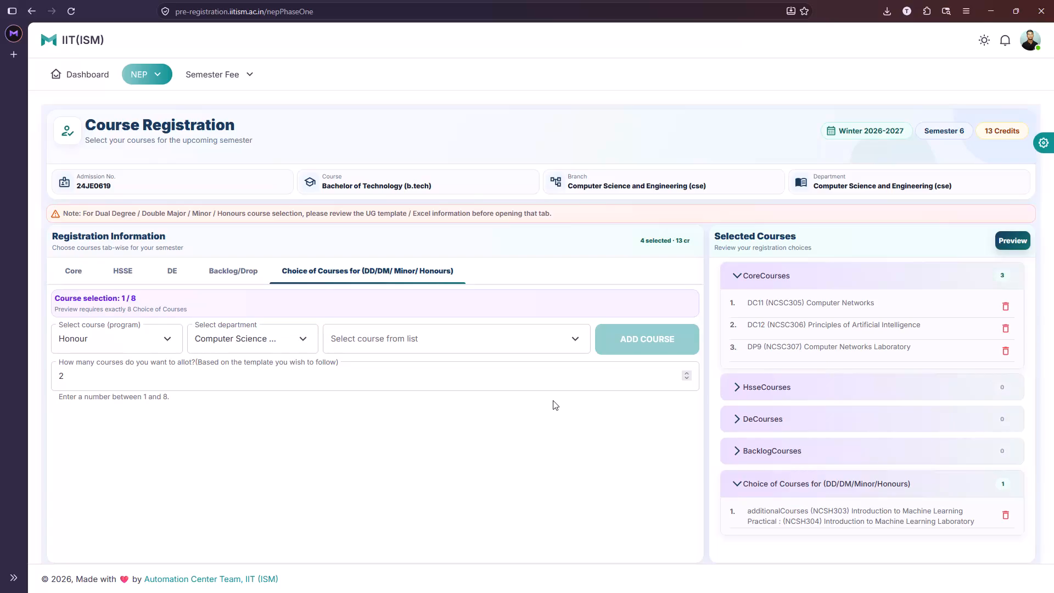
pyautogui.click(315, 377)
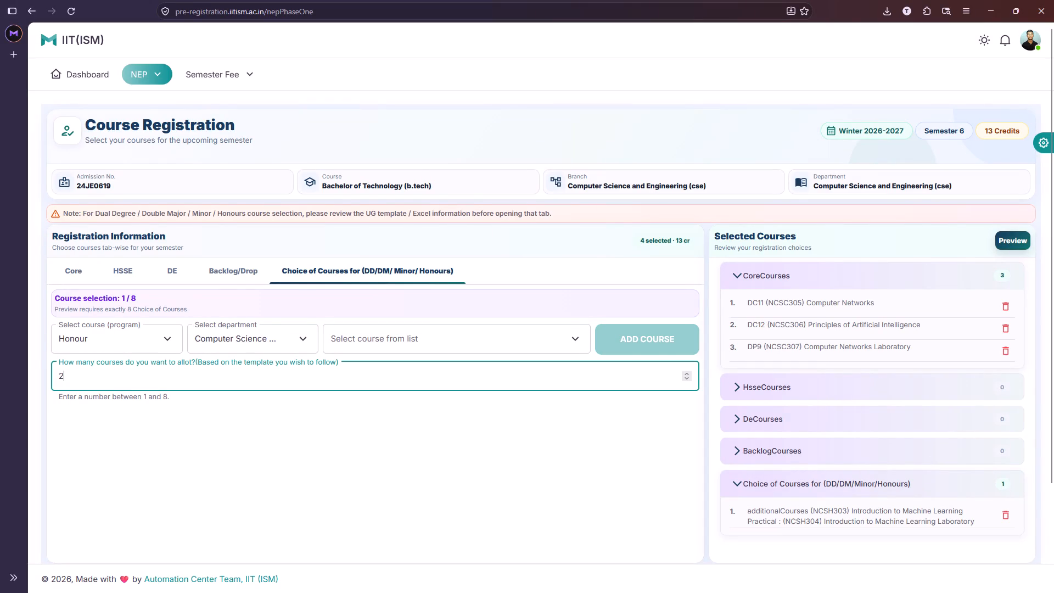
pyautogui.press('Delete')
pyautogui.press('1')
pyautogui.press('BackSpace')
pyautogui.press('1')
pyautogui.click(475, 332)
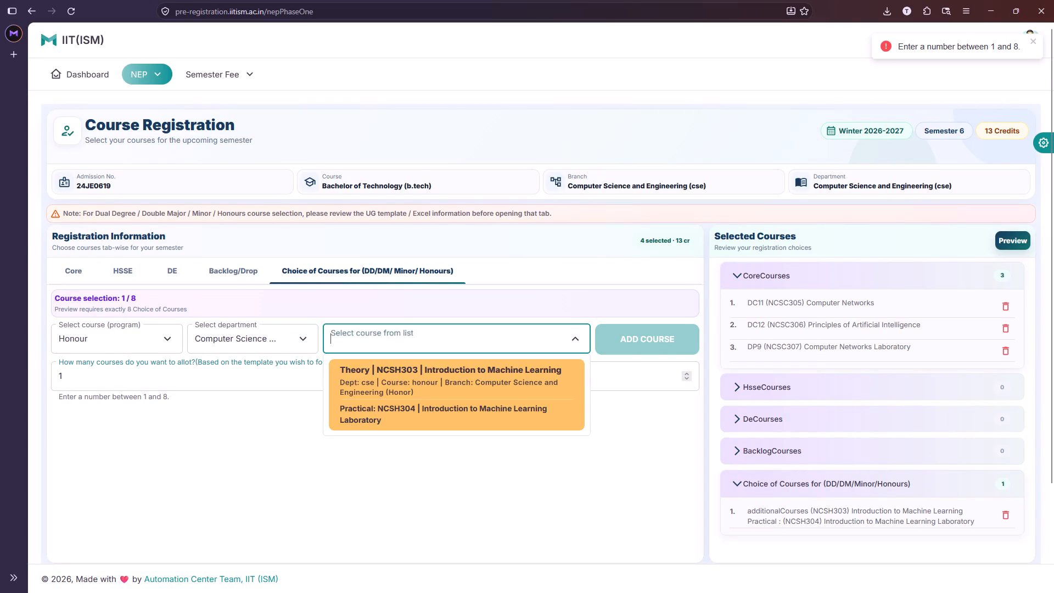
pyautogui.click(403, 375)
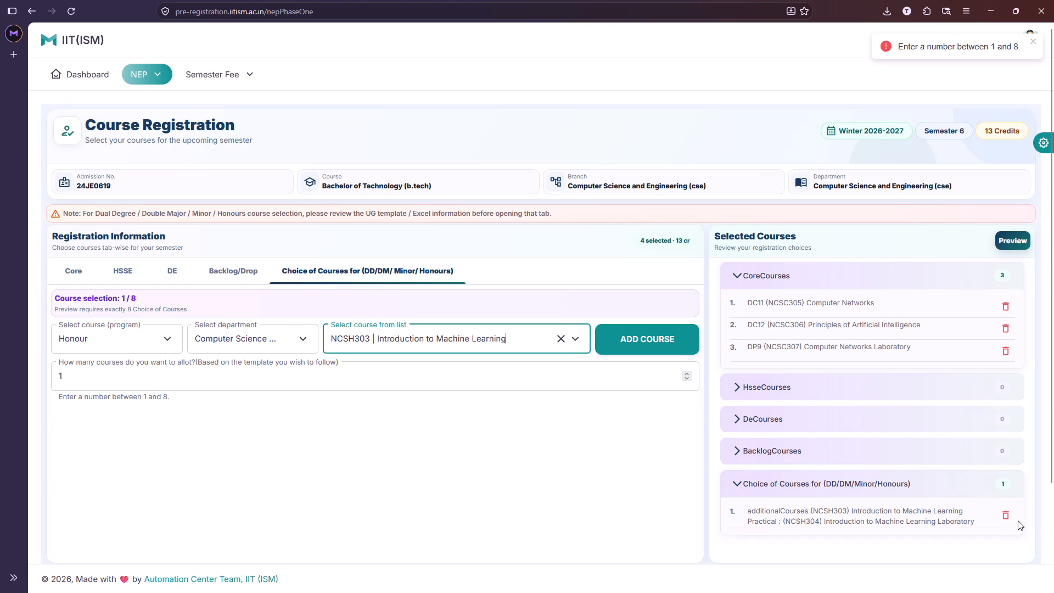
pyautogui.click(1007, 518)
pyautogui.click(671, 426)
pyautogui.click(674, 356)
pyautogui.click(674, 353)
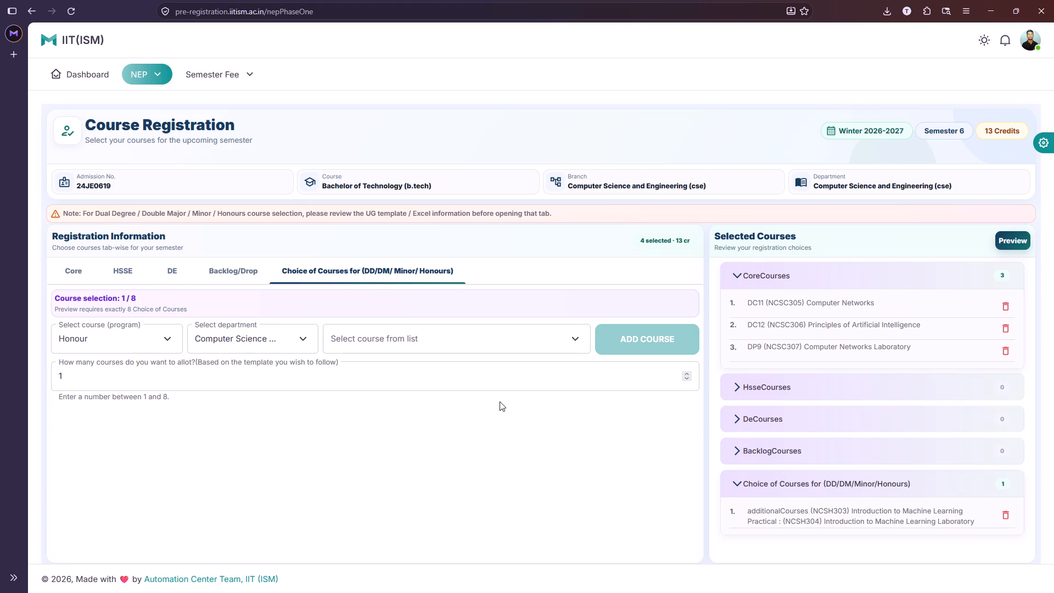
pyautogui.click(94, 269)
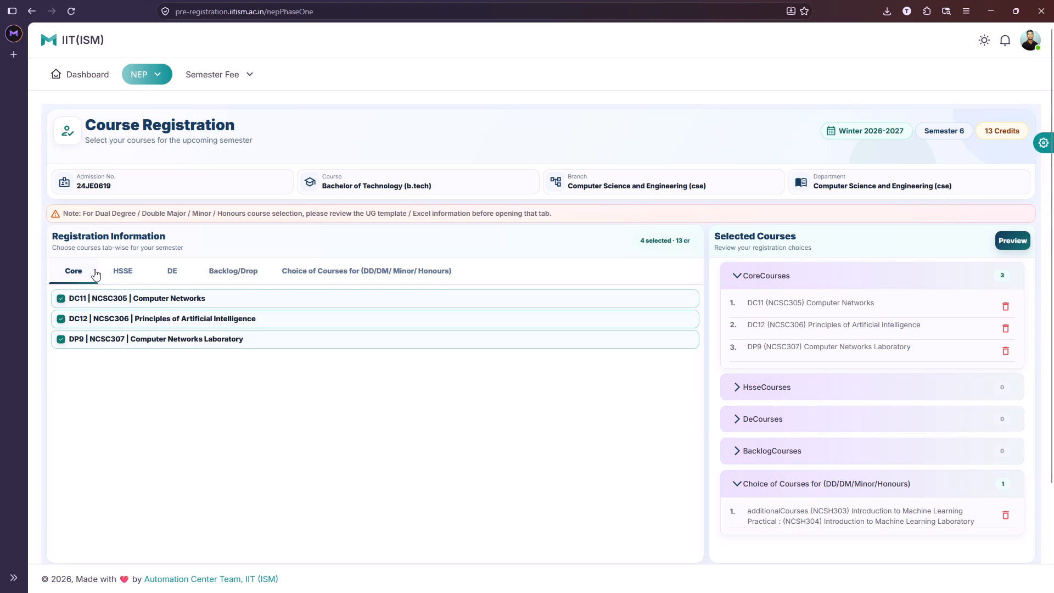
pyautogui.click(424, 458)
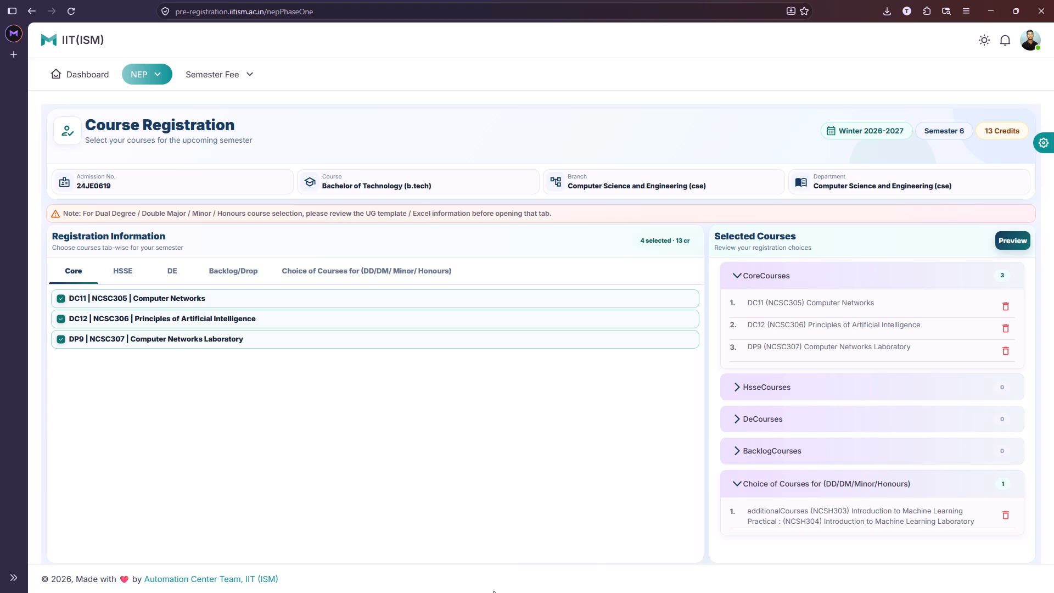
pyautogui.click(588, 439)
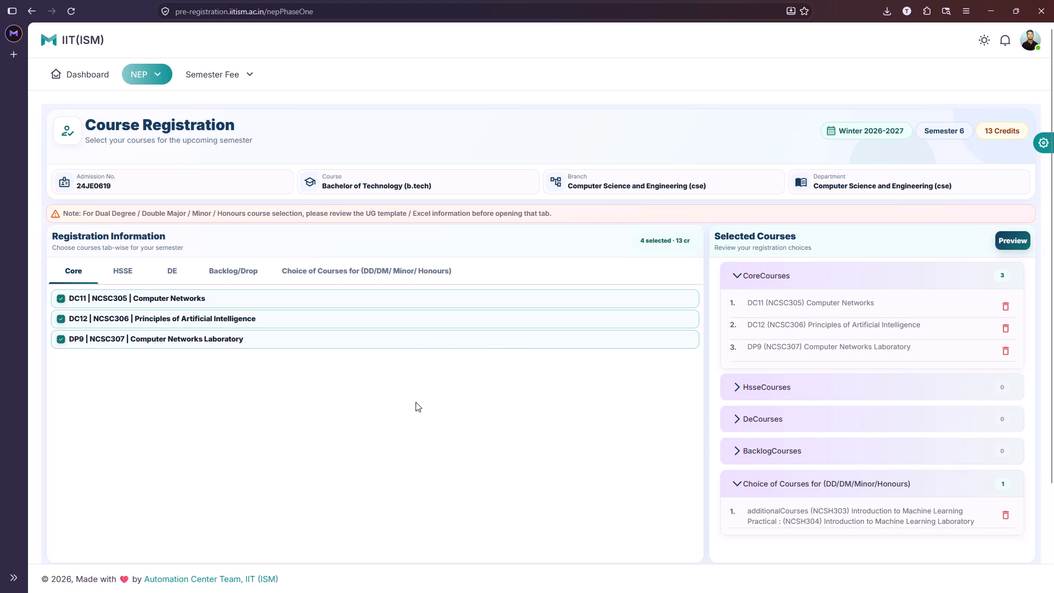
# Examine the Honour courses under Choice of Courses, as well as the departments and courses offered for the Minor program, trying Electrical Engineering.
pyautogui.click(413, 271)
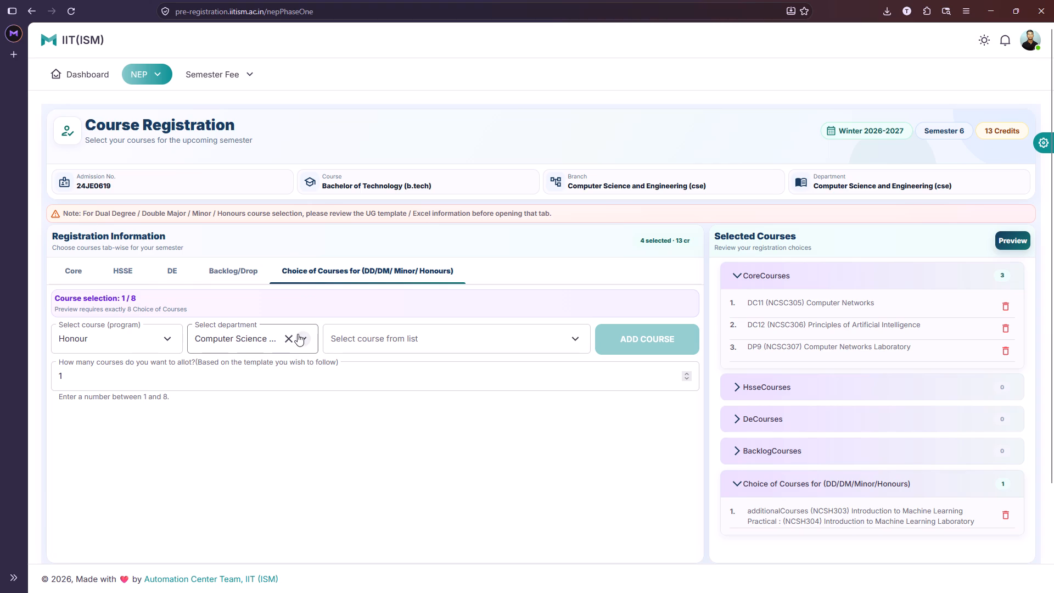
pyautogui.click(536, 338)
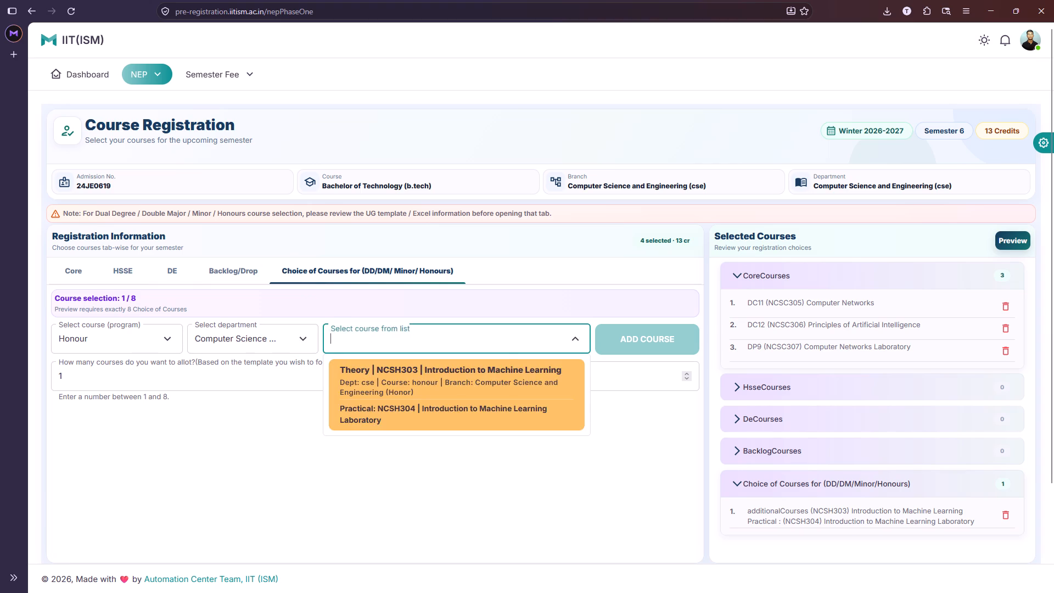
pyautogui.click(577, 518)
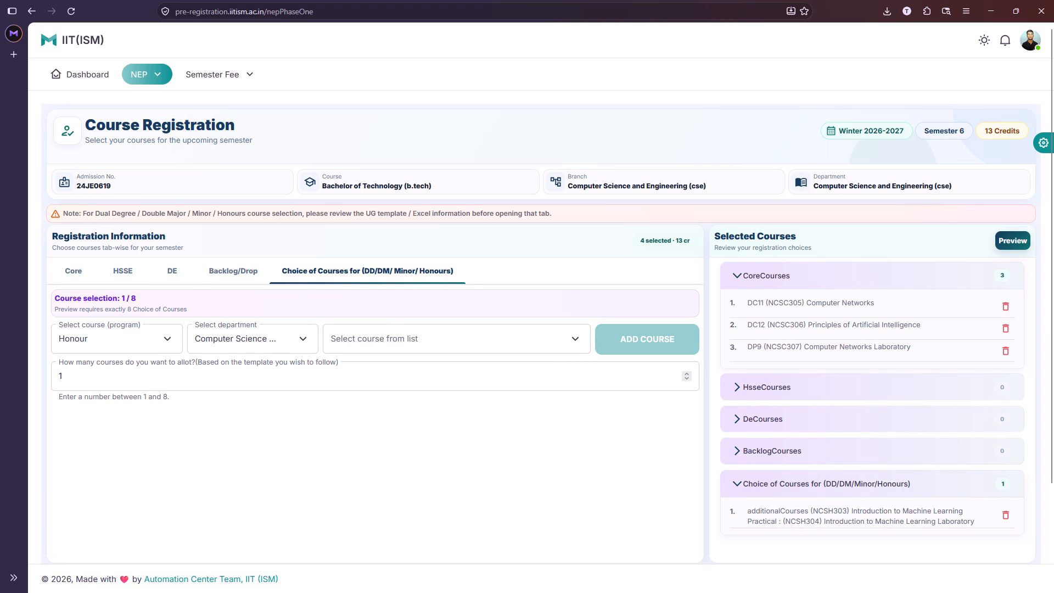
pyautogui.click(261, 317)
pyautogui.click(253, 328)
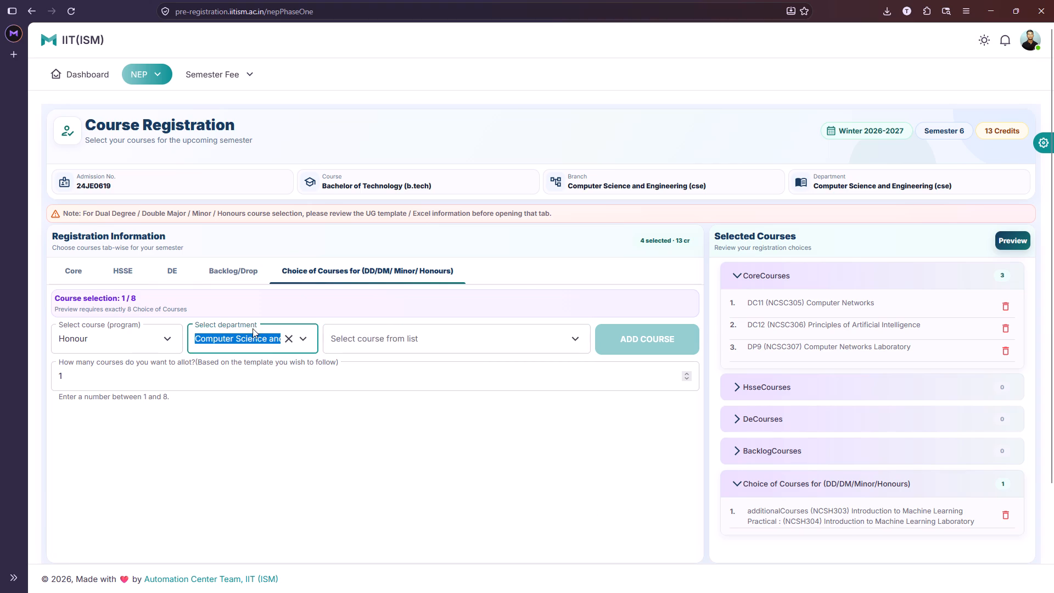
pyautogui.click(133, 350)
pyautogui.click(142, 367)
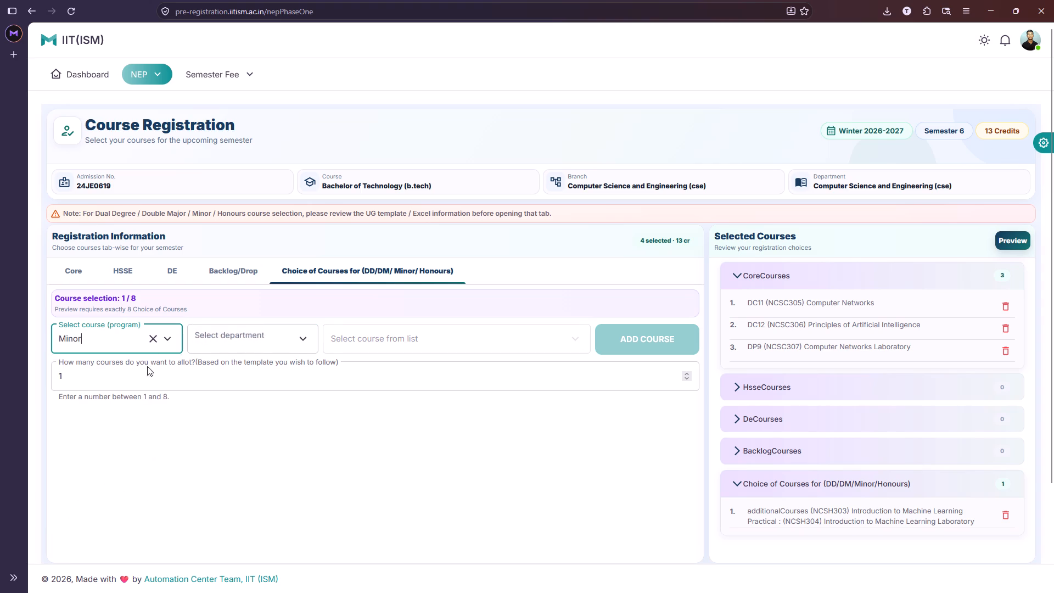
pyautogui.click(241, 352)
pyautogui.scroll(-1, 269, 469)
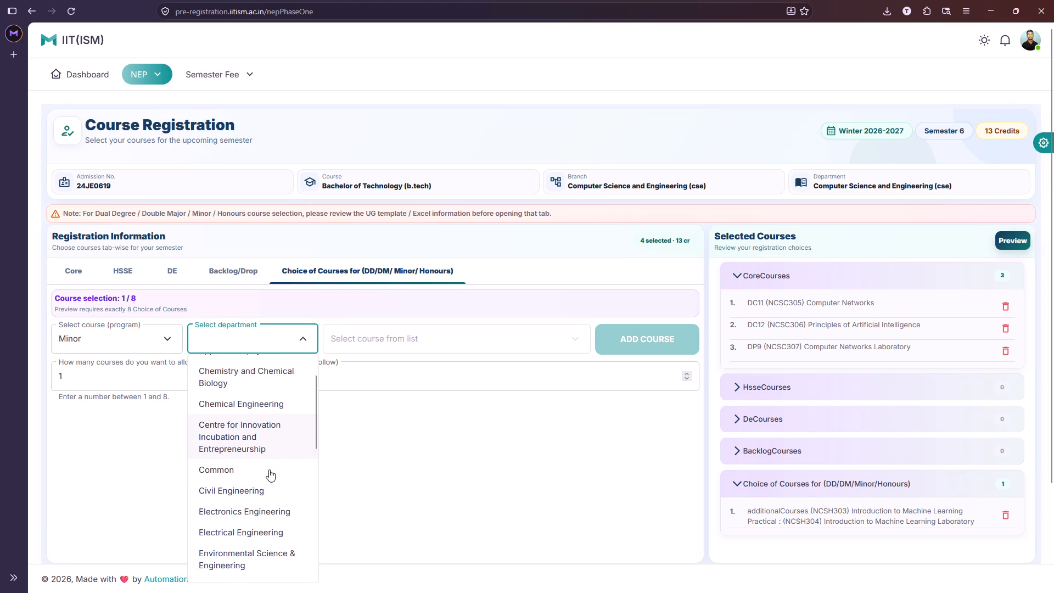
pyautogui.scroll(-1, 269, 469)
pyautogui.click(237, 504)
pyautogui.click(472, 333)
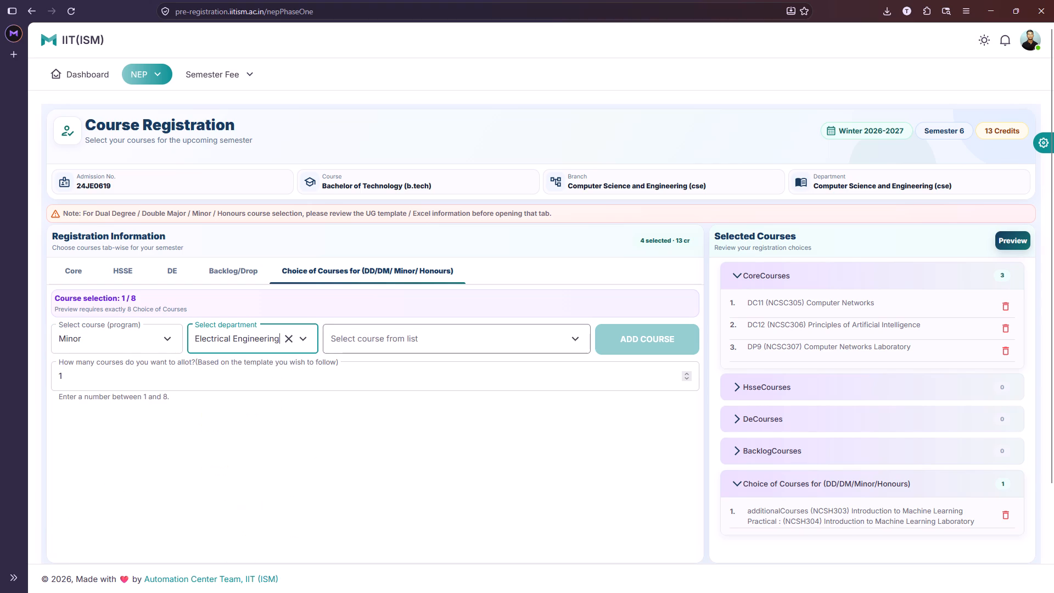
pyautogui.click(246, 337)
pyautogui.scroll(-5, 249, 554)
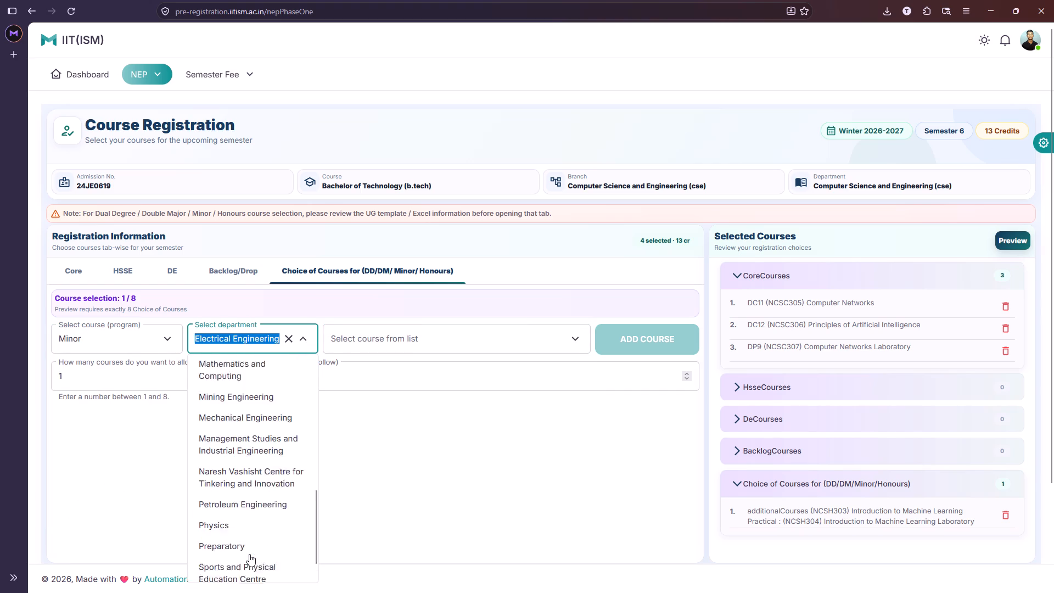
pyautogui.click(480, 495)
# Select the first five HSSE2 choices in priority order: NHSE404, NHSE406, NHSE407, NHSE405 and NHSE403.
pyautogui.click(136, 265)
pyautogui.click(162, 299)
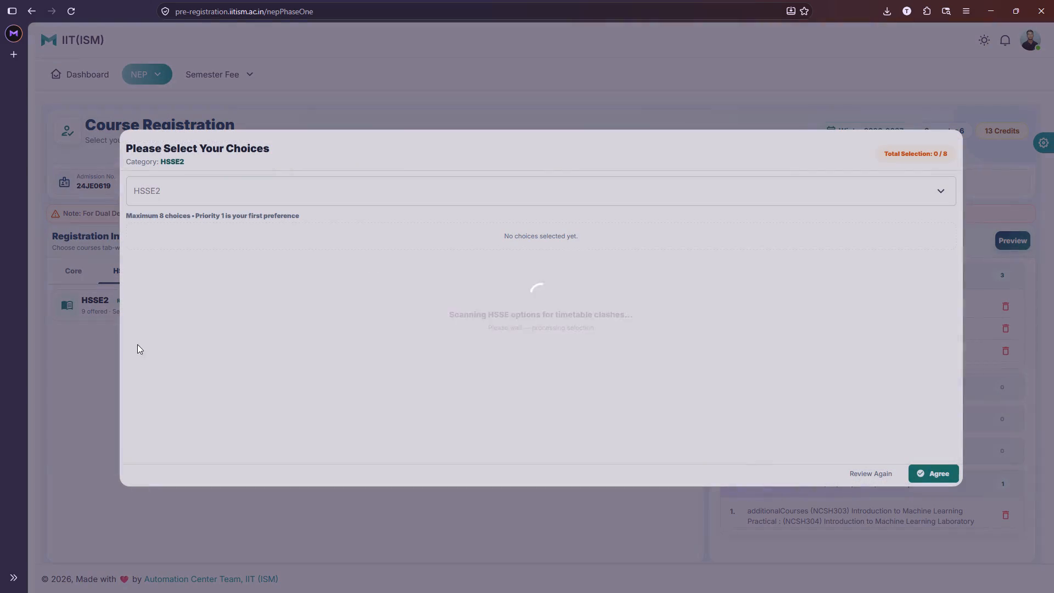
pyautogui.click(278, 202)
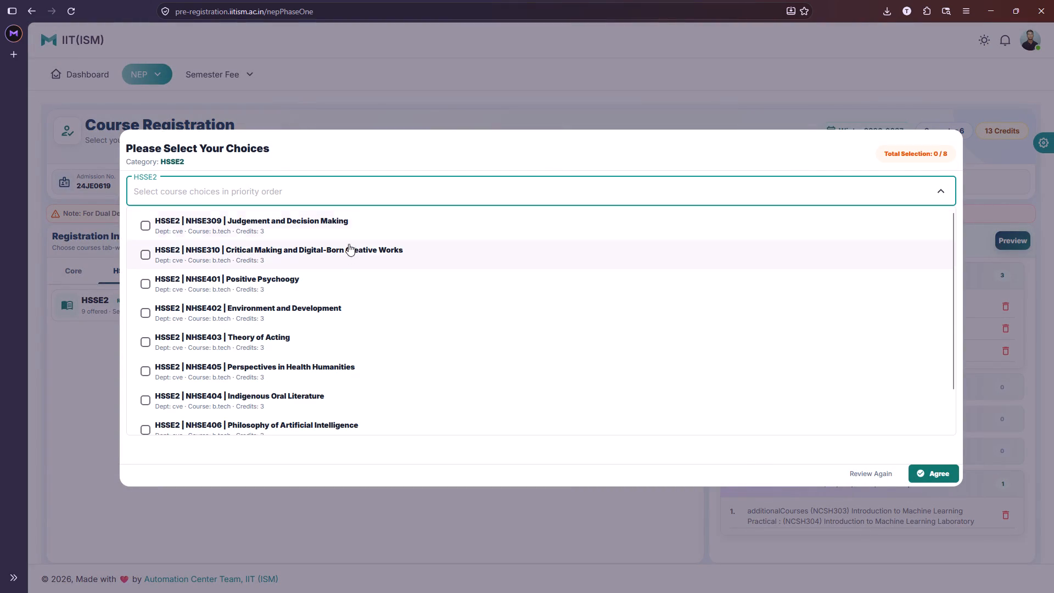
pyautogui.scroll(-1, 341, 328)
pyautogui.click(293, 355)
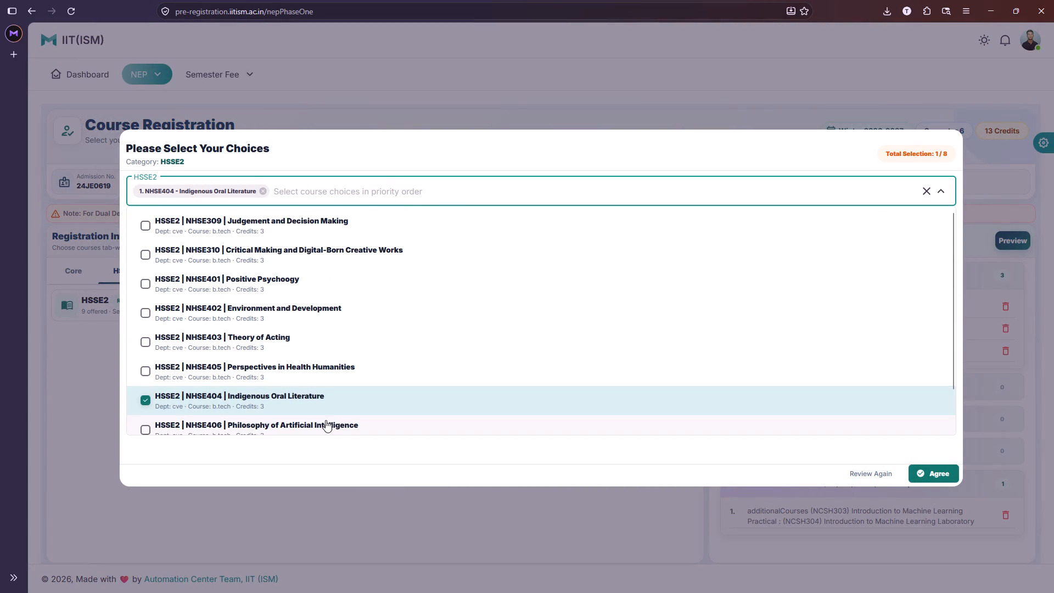
pyautogui.click(341, 379)
pyautogui.click(305, 404)
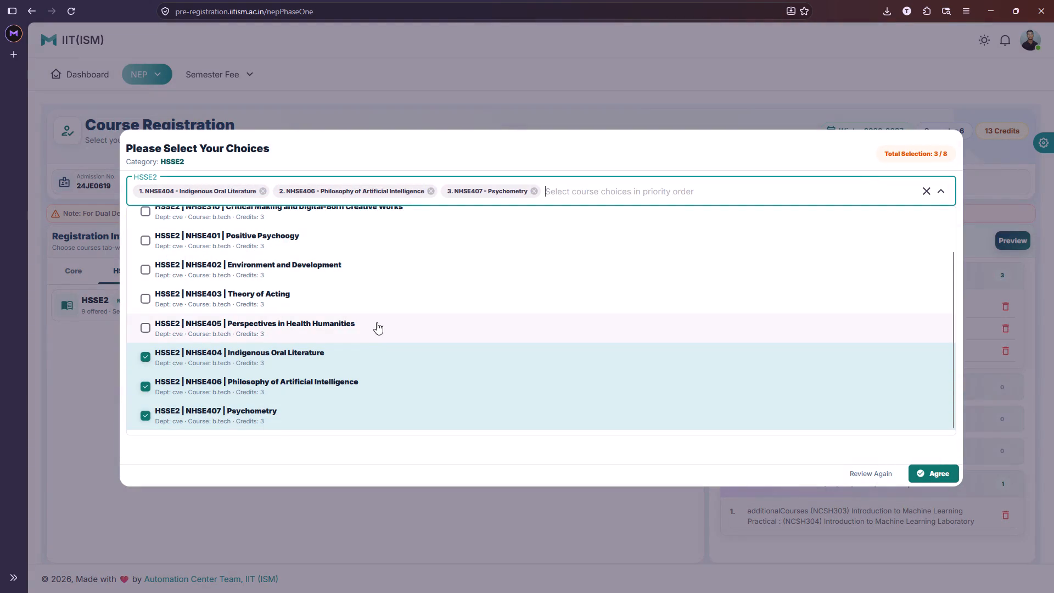
pyautogui.click(377, 322)
pyautogui.click(397, 290)
pyautogui.click(417, 256)
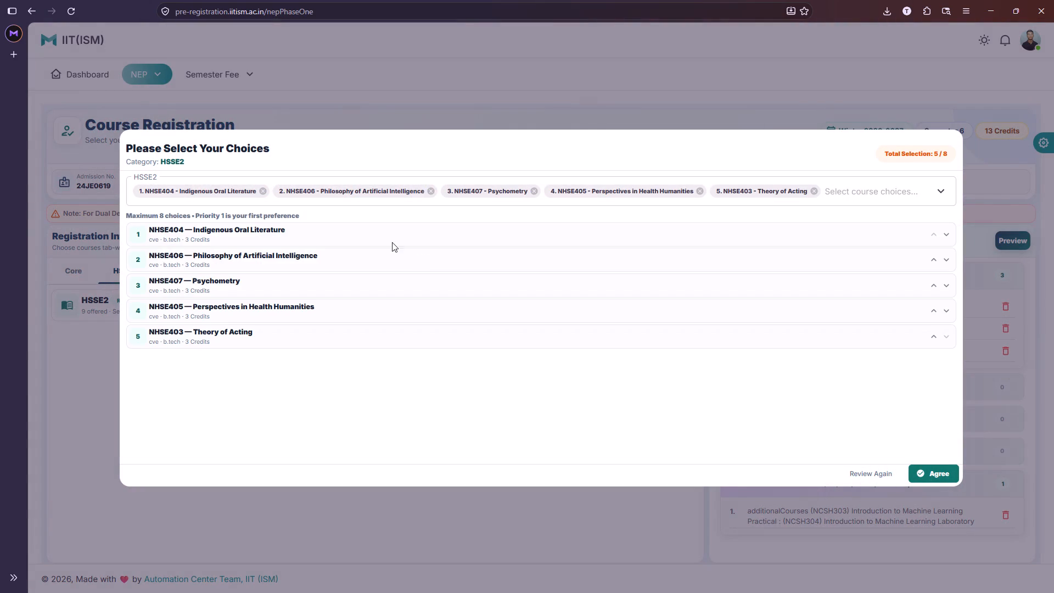
# Add NHSE401, NHSE402 and NHSE309 as HSSE2 choices 6 to 8, and agree to the eight-course selection.
pyautogui.click(856, 188)
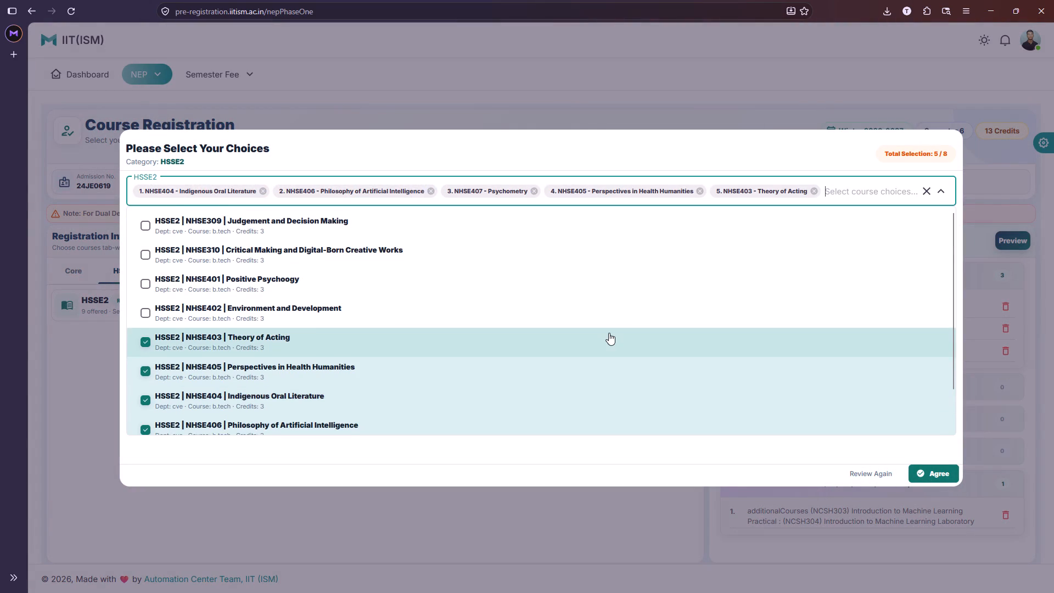
pyautogui.click(471, 294)
pyautogui.click(421, 332)
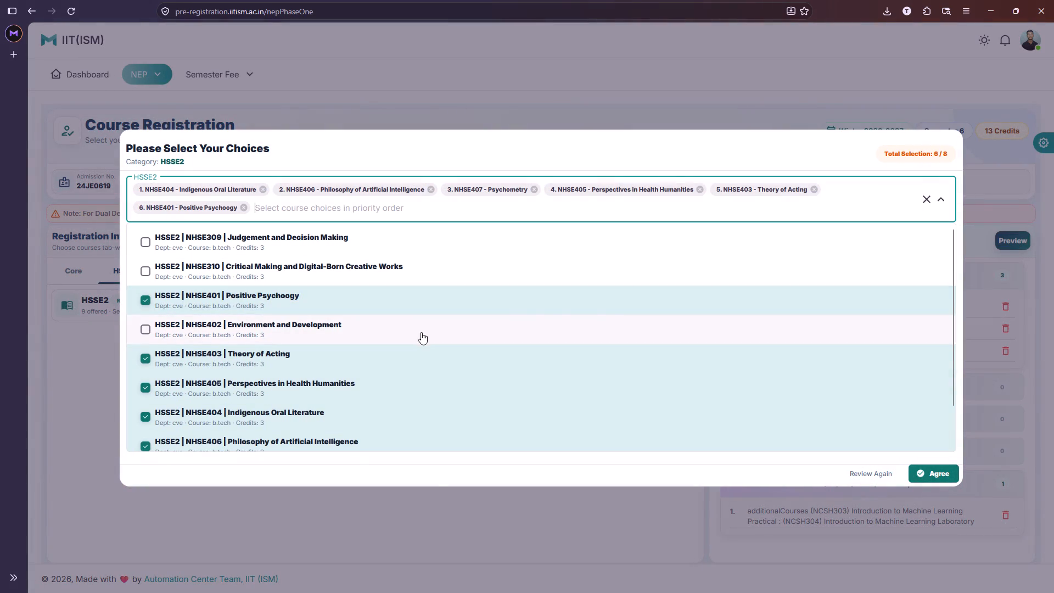
pyautogui.click(482, 252)
pyautogui.click(450, 267)
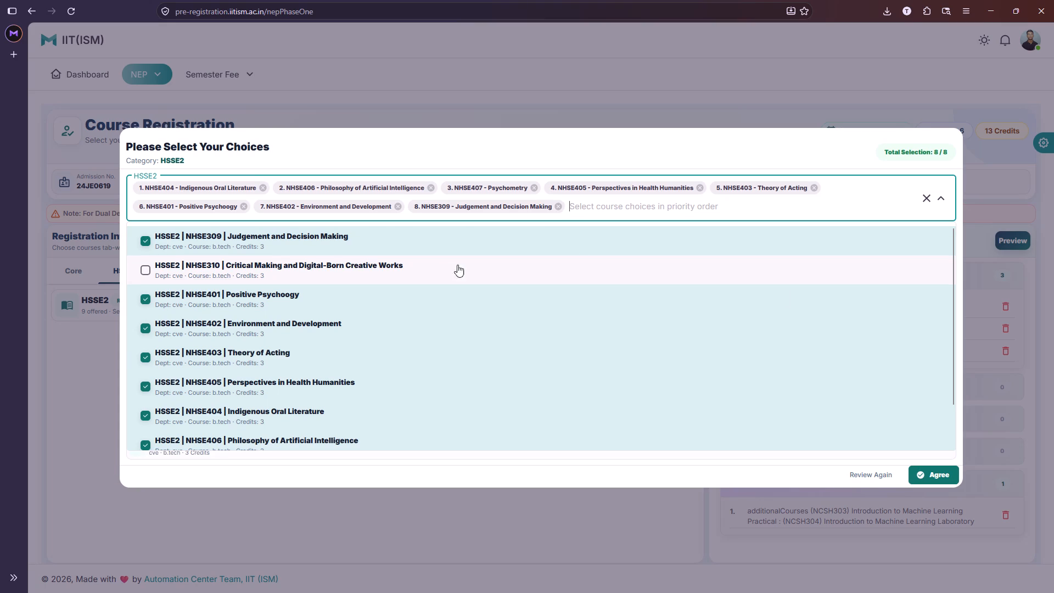
pyautogui.click(946, 471)
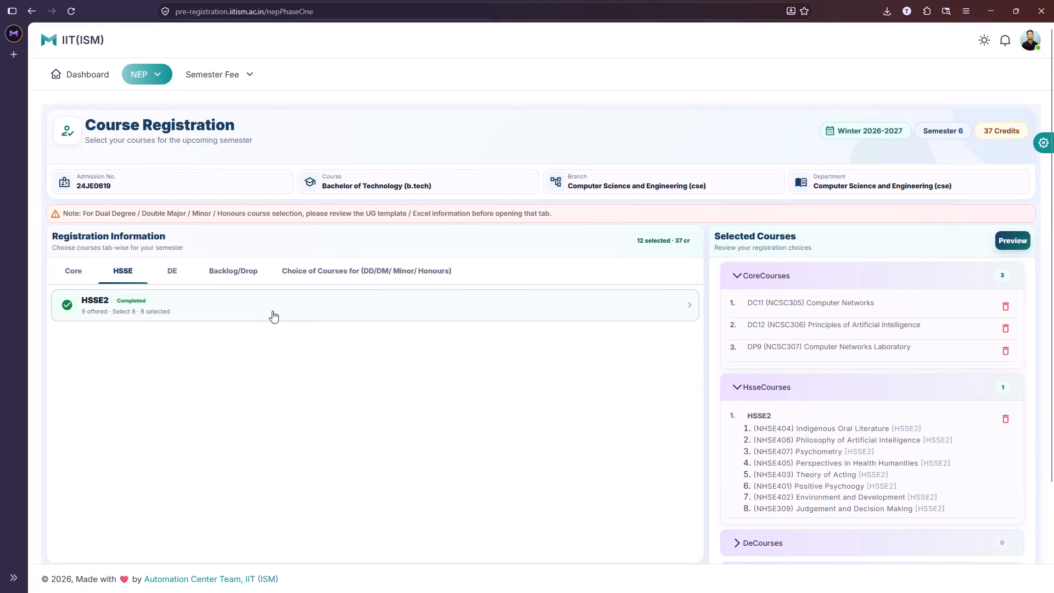
# Reopen the HSSE2 choices to review their priority order.
pyautogui.click(296, 299)
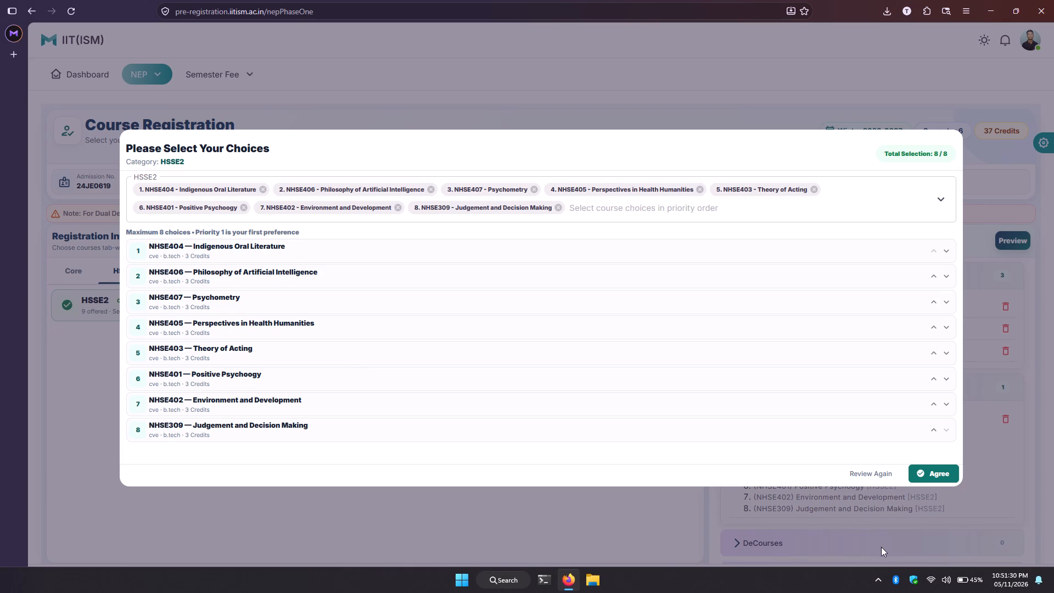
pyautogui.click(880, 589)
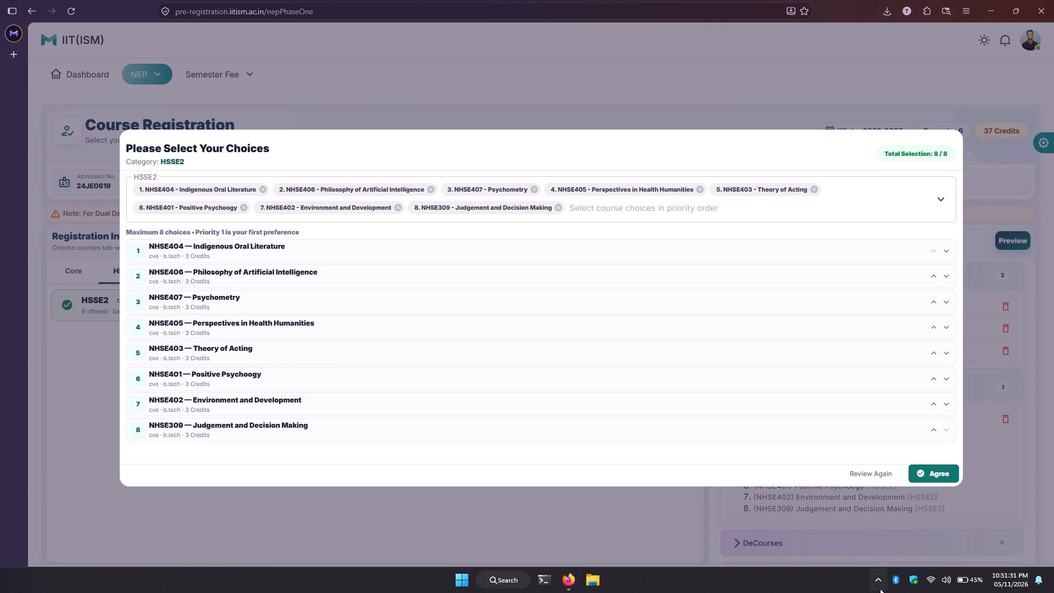